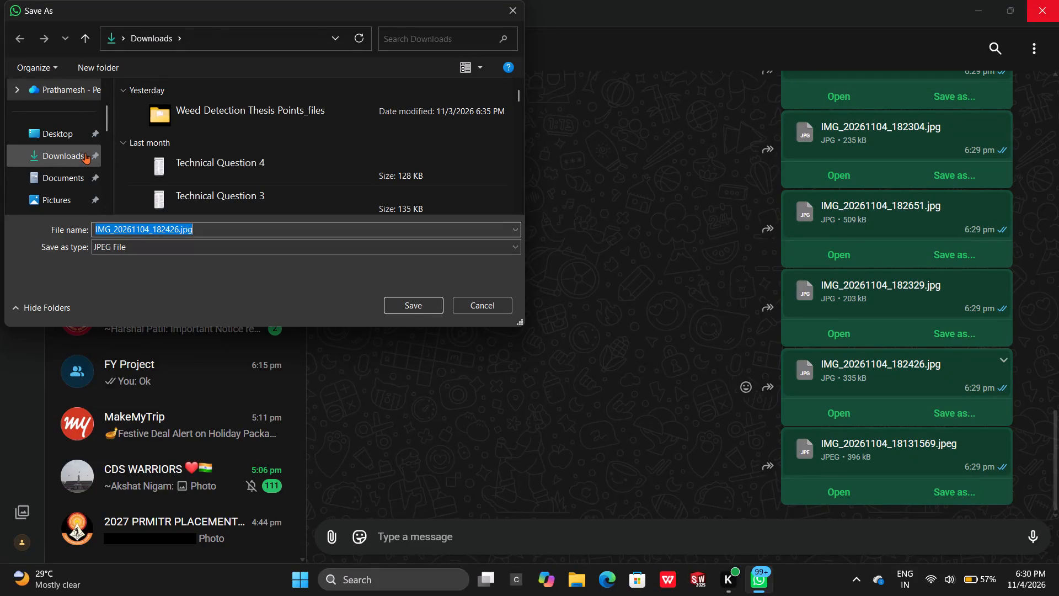
# Choose the Downloads folder for saving IMG_20261104_182426.jpg and name the file Detection History Screenshot.
pyautogui.click(85, 152)
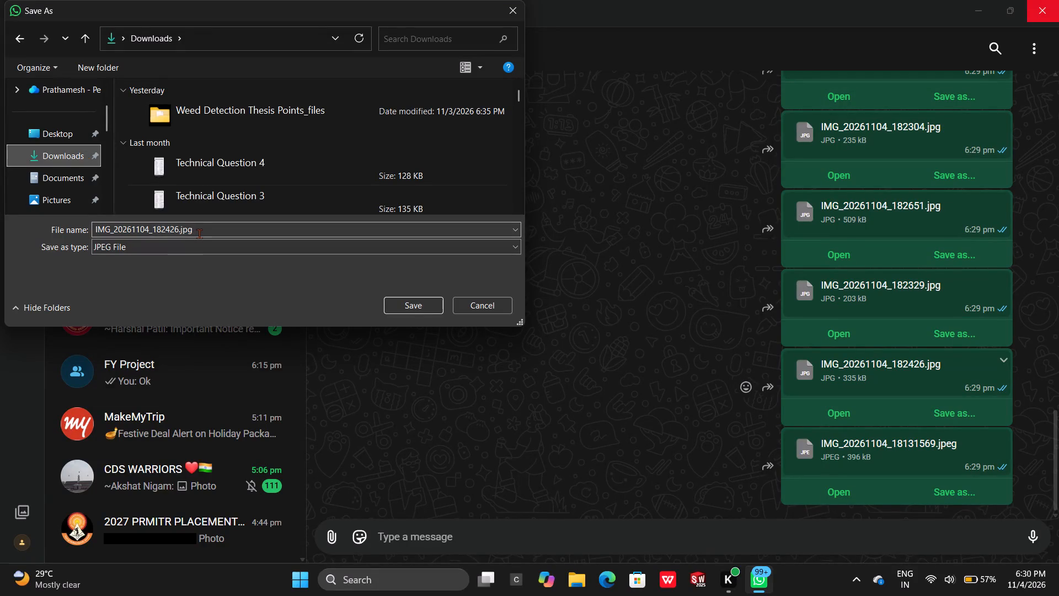
pyautogui.tripleClick(199, 233)
pyautogui.doubleClick(197, 232)
pyautogui.doubleClick(197, 232)
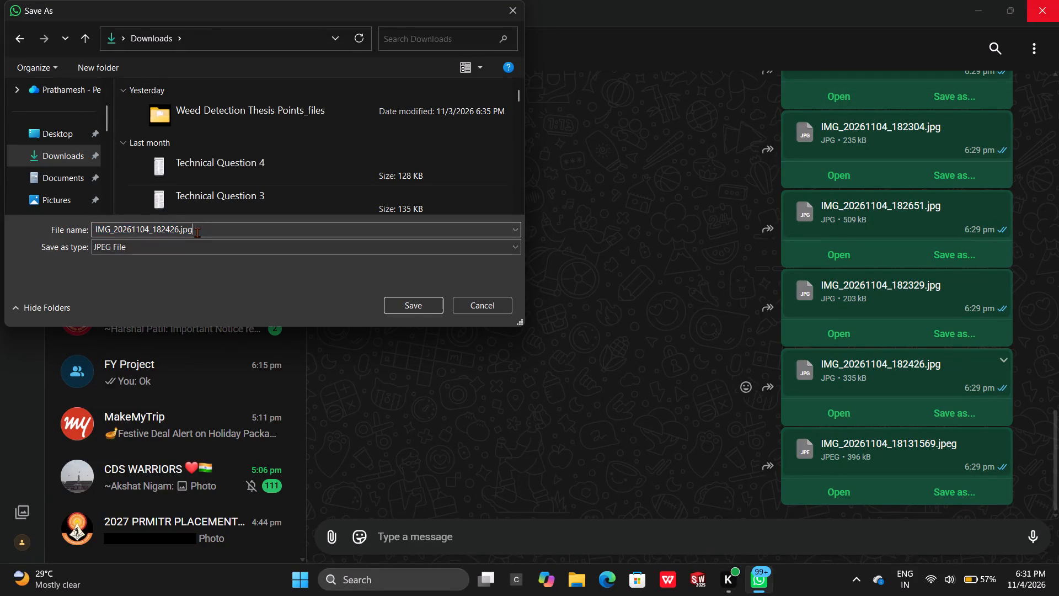
pyautogui.click(197, 232)
pyautogui.press('BackSpace')
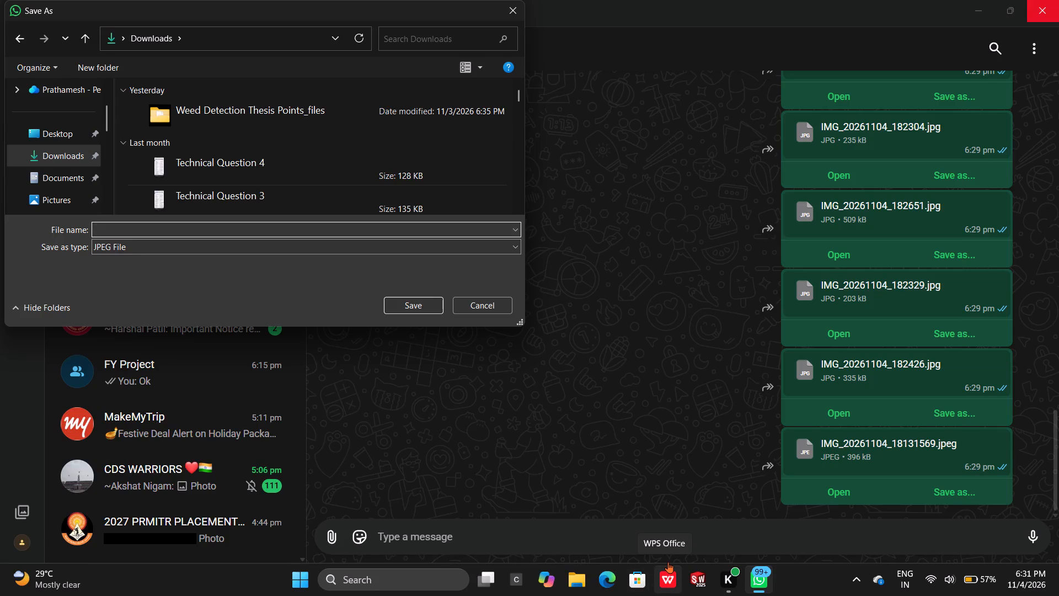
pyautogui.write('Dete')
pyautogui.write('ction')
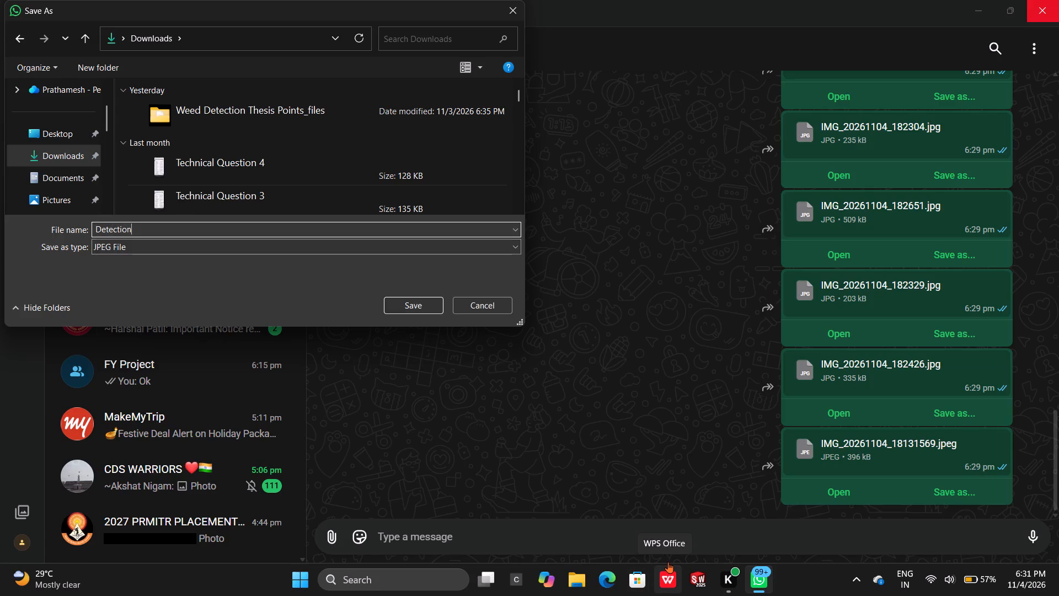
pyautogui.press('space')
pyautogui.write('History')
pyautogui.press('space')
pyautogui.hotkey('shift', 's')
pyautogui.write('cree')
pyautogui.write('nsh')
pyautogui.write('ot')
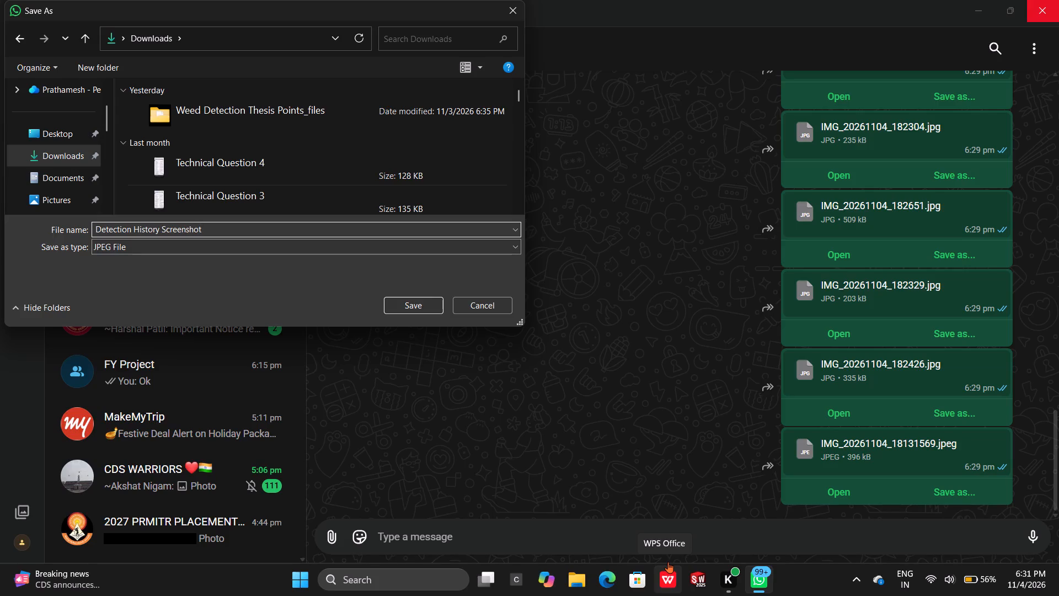
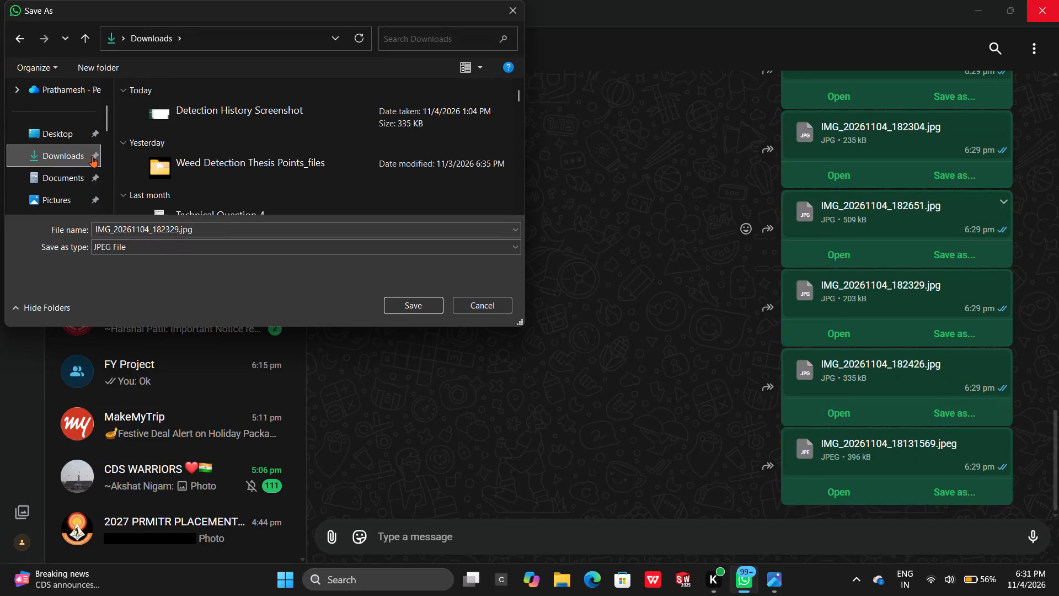
# Replace the save name of IMG_20261104_182329.jpg with a descriptive name beginning "AI Image Analysis S".
pyautogui.click(211, 222)
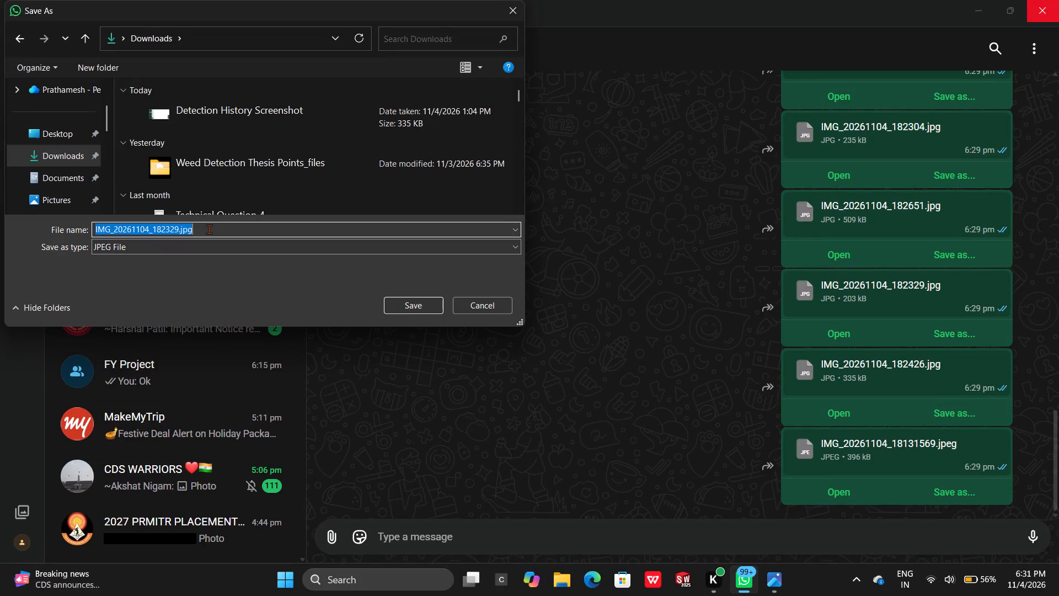
pyautogui.press('BackSpace')
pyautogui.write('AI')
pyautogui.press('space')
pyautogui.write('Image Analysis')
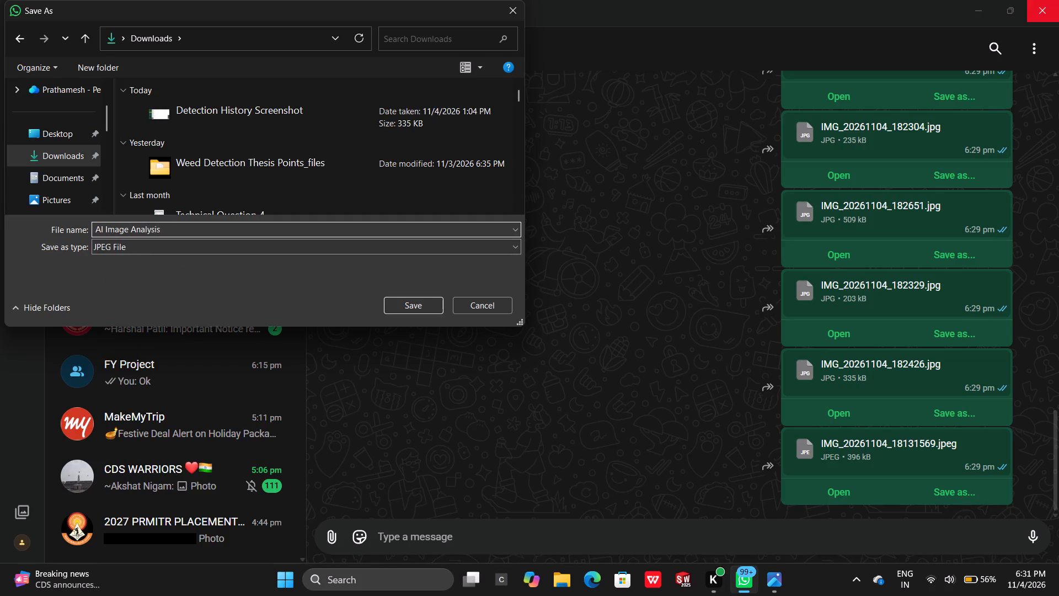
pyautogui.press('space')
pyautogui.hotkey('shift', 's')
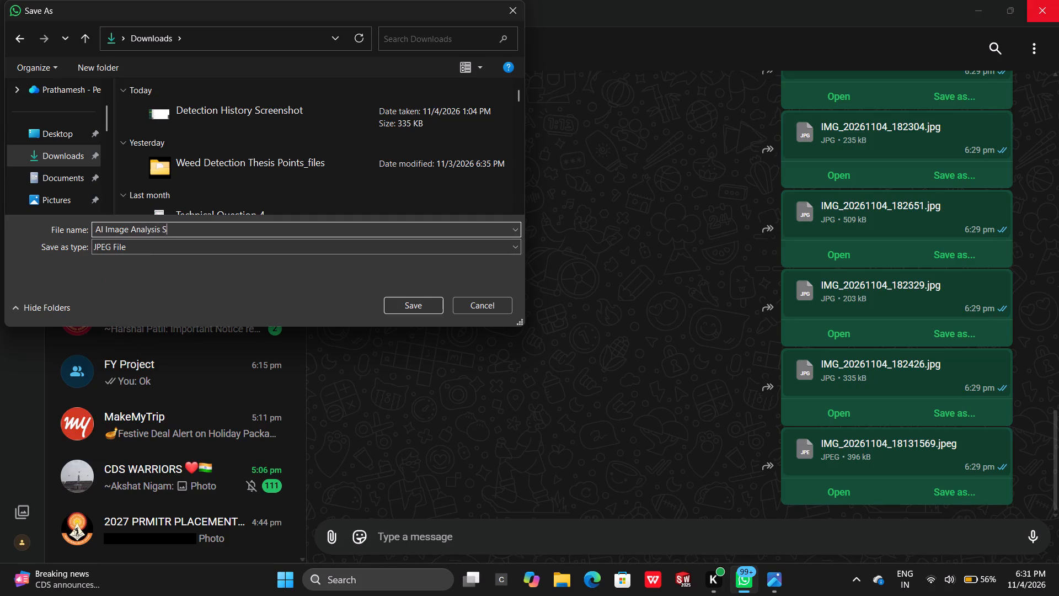
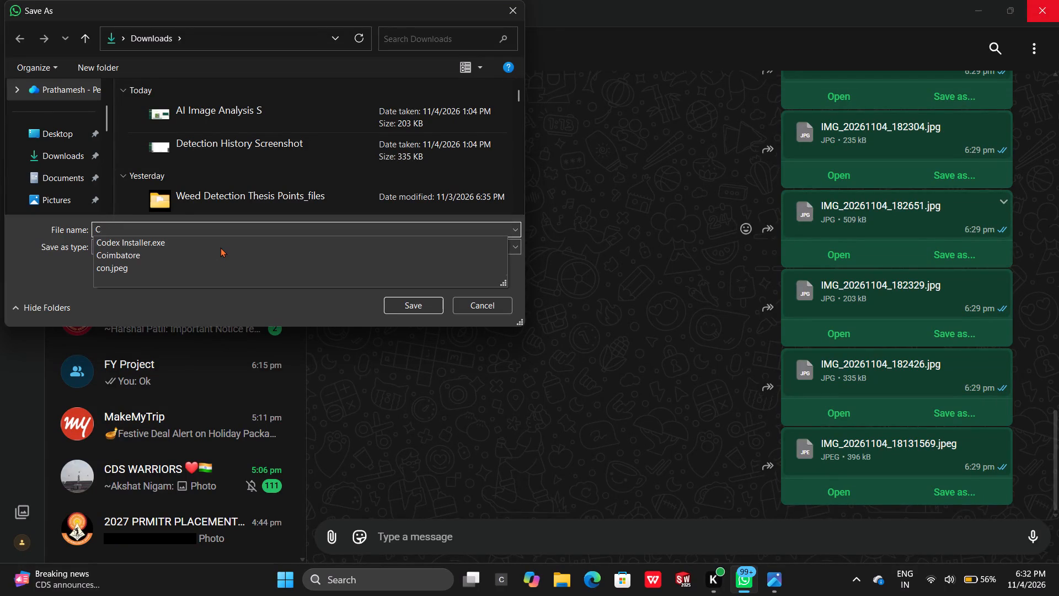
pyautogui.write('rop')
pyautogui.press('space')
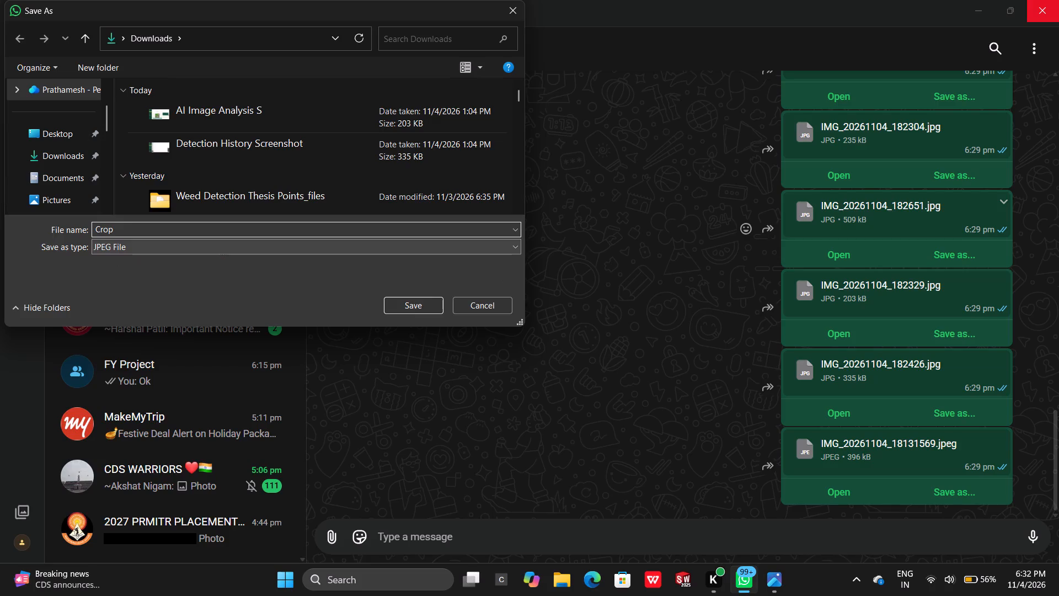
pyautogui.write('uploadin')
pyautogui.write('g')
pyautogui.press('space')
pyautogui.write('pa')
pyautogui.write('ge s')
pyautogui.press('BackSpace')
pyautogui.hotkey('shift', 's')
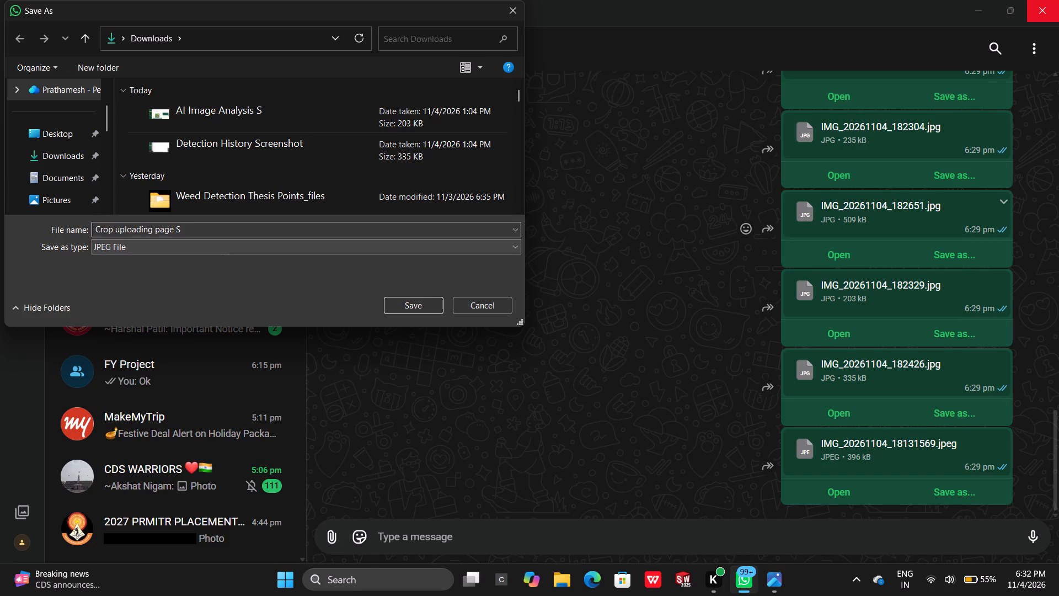
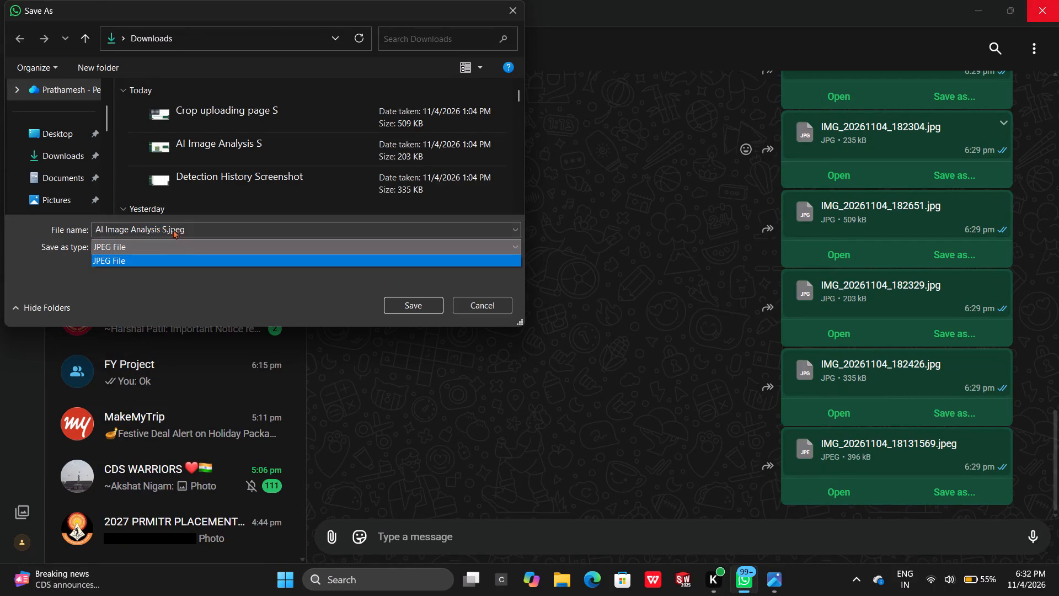
pyautogui.click(168, 227)
pyautogui.click(168, 227)
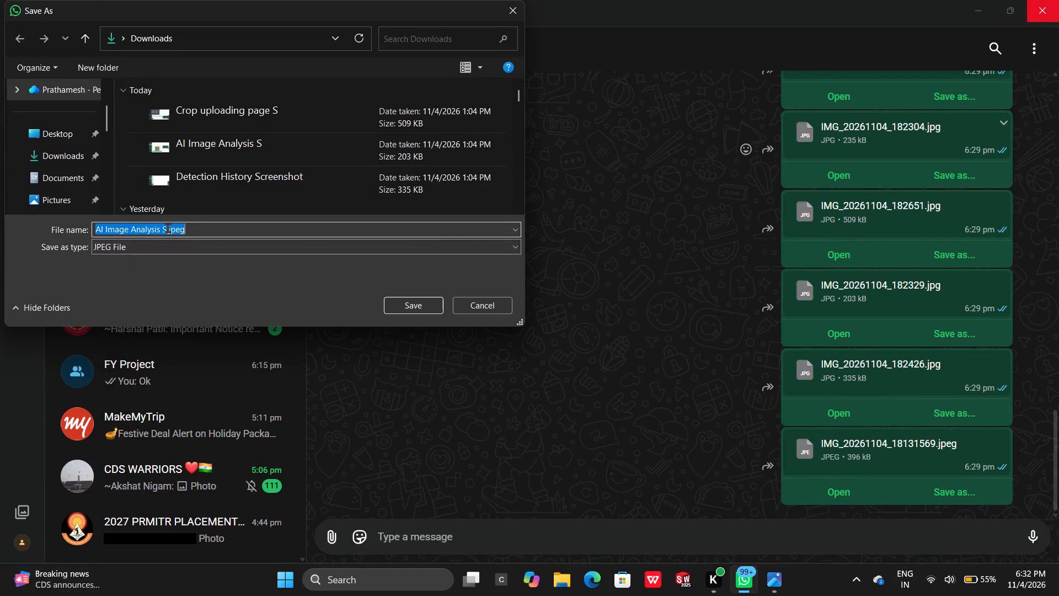
pyautogui.click(164, 231)
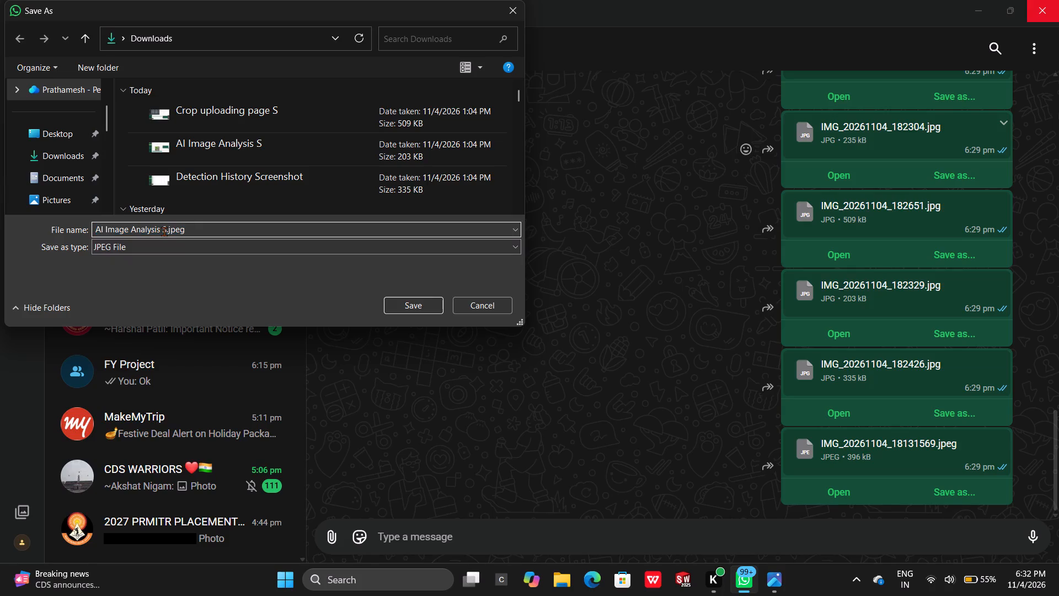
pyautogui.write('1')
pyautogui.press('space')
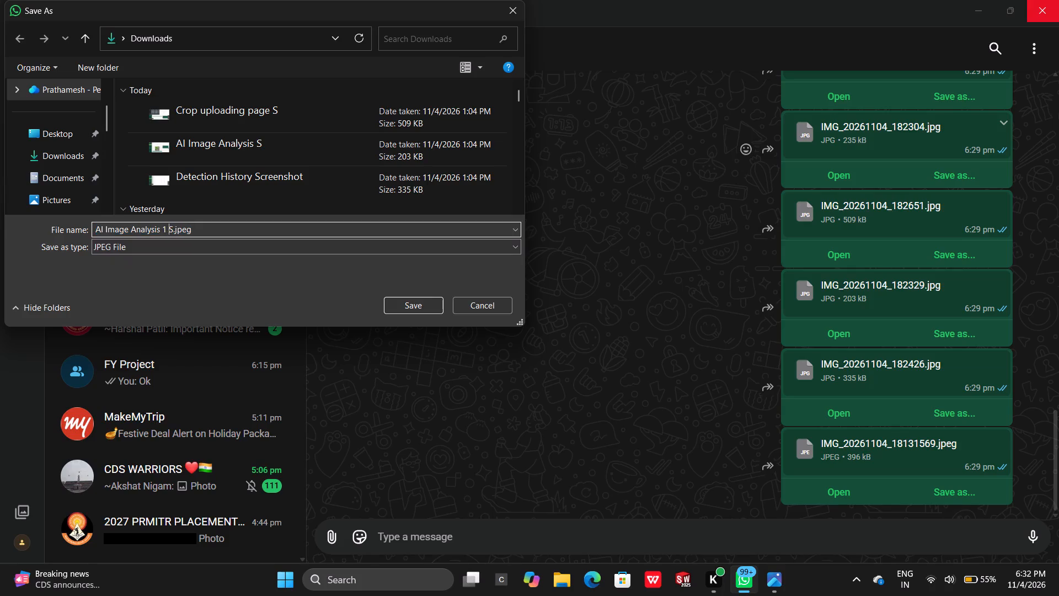
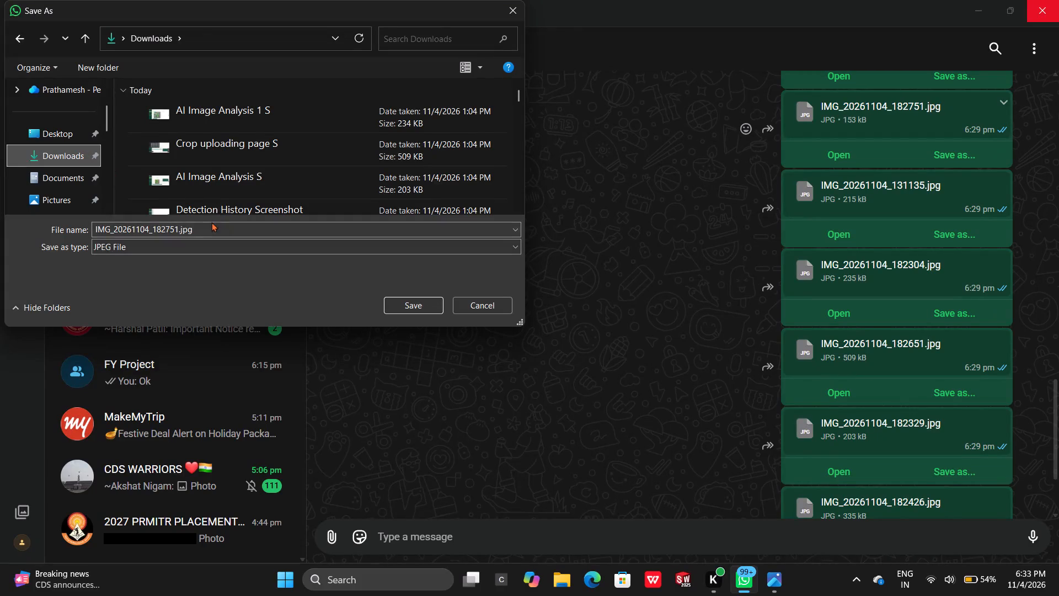
# Enter "Frontend S" as the save name for IMG_20261104_182751.jpg in the Downloads folder.
pyautogui.click(200, 227)
pyautogui.press('BackSpace')
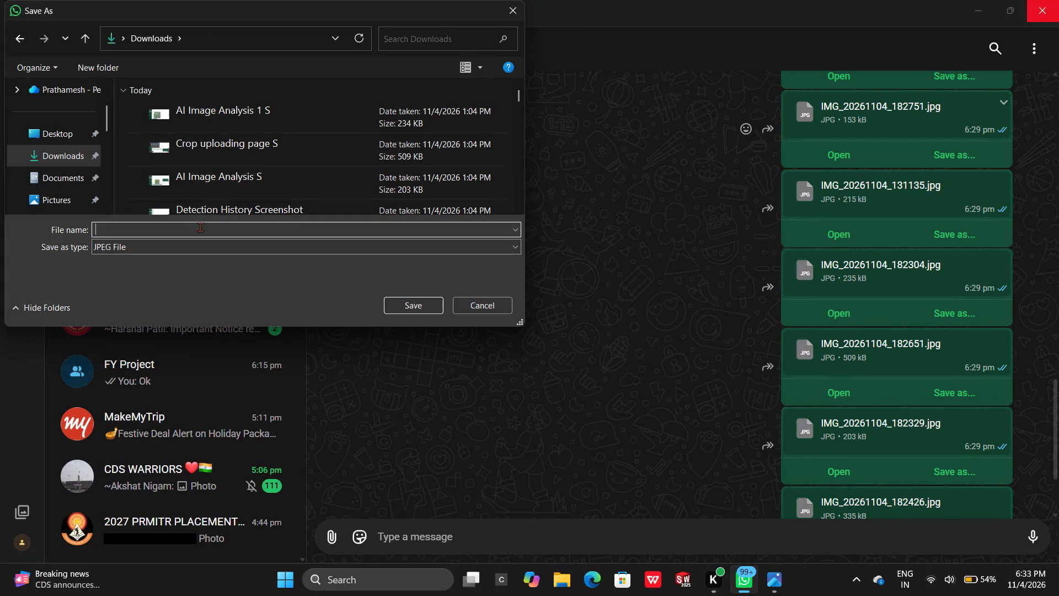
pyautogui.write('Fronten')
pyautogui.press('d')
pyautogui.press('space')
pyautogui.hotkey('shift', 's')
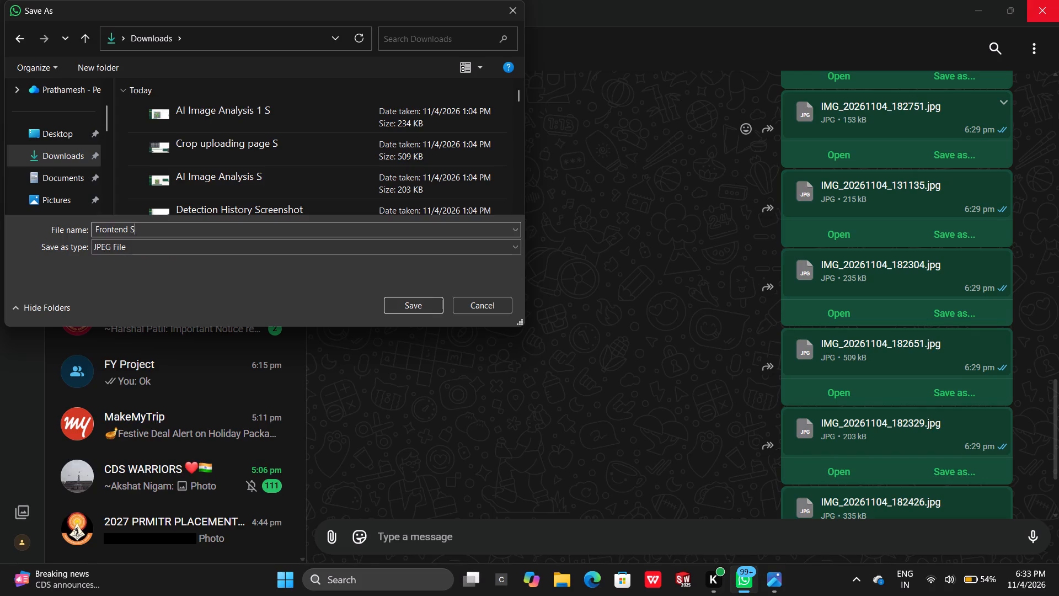
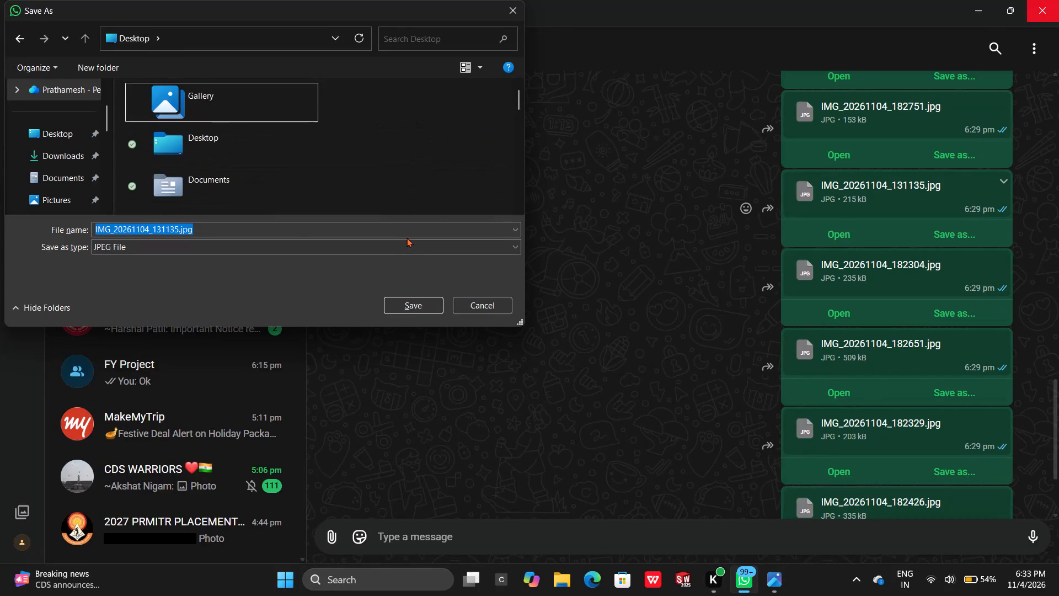
# Choose Downloads as the destination for IMG_20261104_131135.jpg and replace its save name with "Signup Page".
pyautogui.click(82, 151)
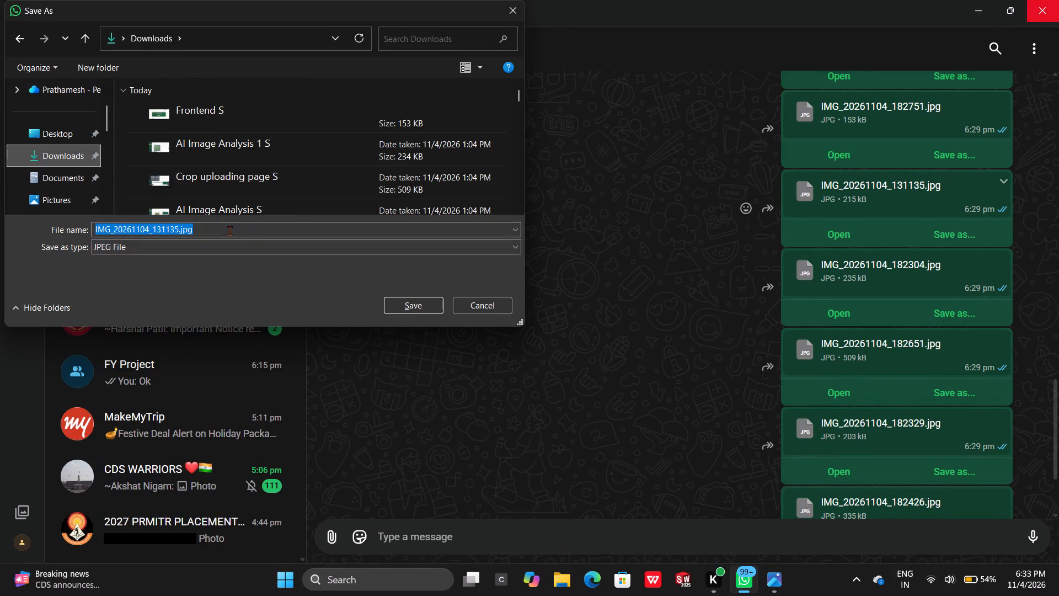
pyautogui.press('BackSpace')
pyautogui.press('BackSpace')
pyautogui.click(229, 231)
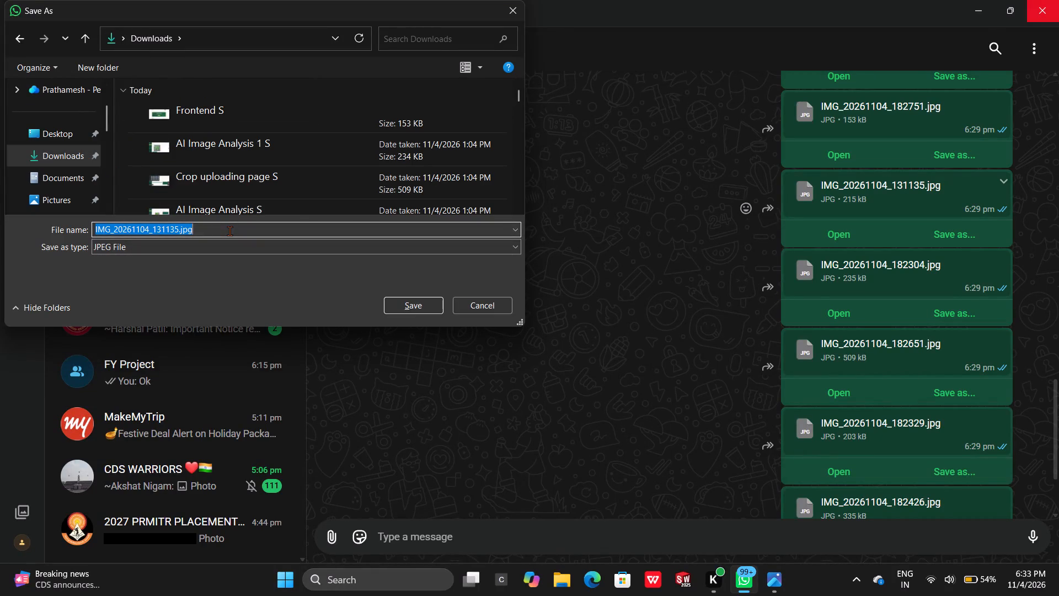
pyautogui.tripleClick(212, 228)
pyautogui.click(212, 228)
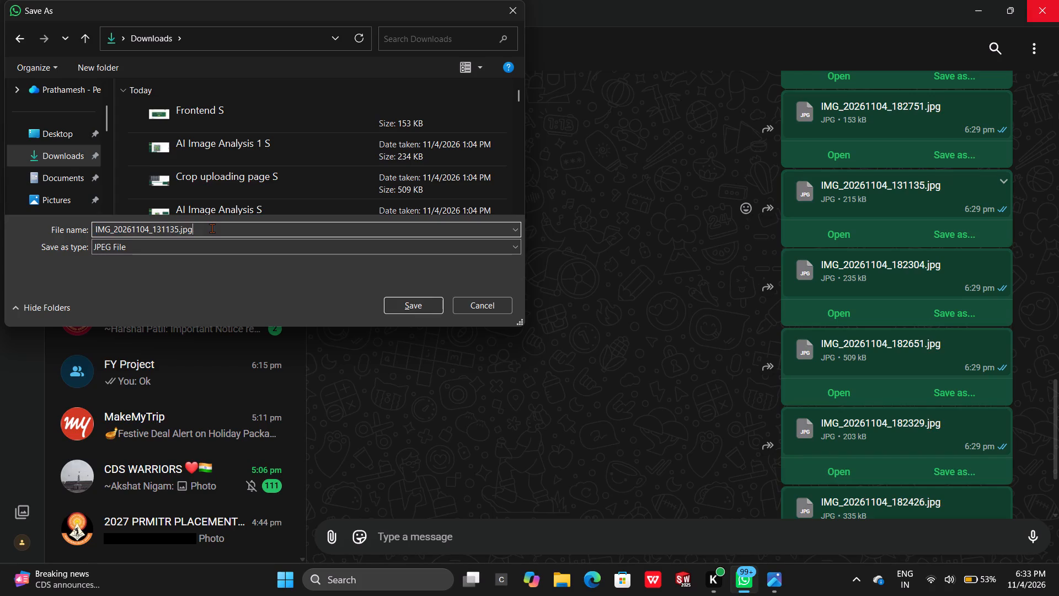
pyautogui.doubleClick(212, 228)
pyautogui.press('BackSpace')
pyautogui.press('BackSpace')
pyautogui.press('BackSpace')
pyautogui.press('BackSpace')
pyautogui.press('BackSpace')
pyautogui.press('BackSpace')
pyautogui.press('BackSpace')
pyautogui.press('BackSpace')
pyautogui.press('BackSpace')
pyautogui.press('BackSpace')
pyautogui.press('BackSpace')
pyautogui.press('BackSpace')
pyautogui.press('BackSpace')
pyautogui.press('BackSpace')
pyautogui.press('BackSpace')
pyautogui.press('BackSpace')
pyautogui.press('BackSpace')
pyautogui.press('BackSpace')
pyautogui.press('BackSpace')
pyautogui.press('BackSpace')
pyautogui.press('BackSpace')
# Enter Signup Page as the file name for the JPEG image being saved to the Downloads folder.
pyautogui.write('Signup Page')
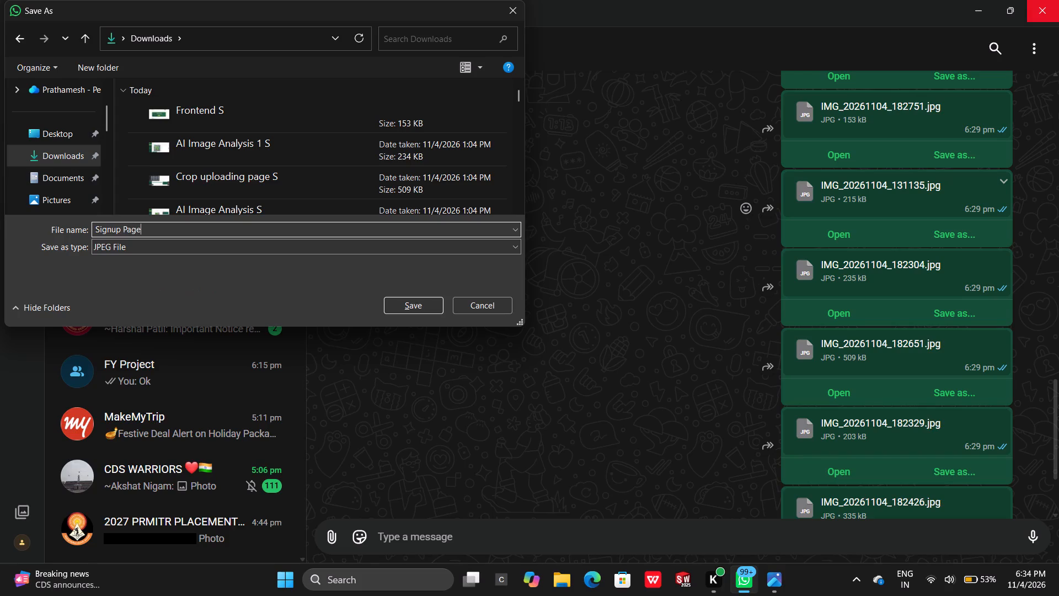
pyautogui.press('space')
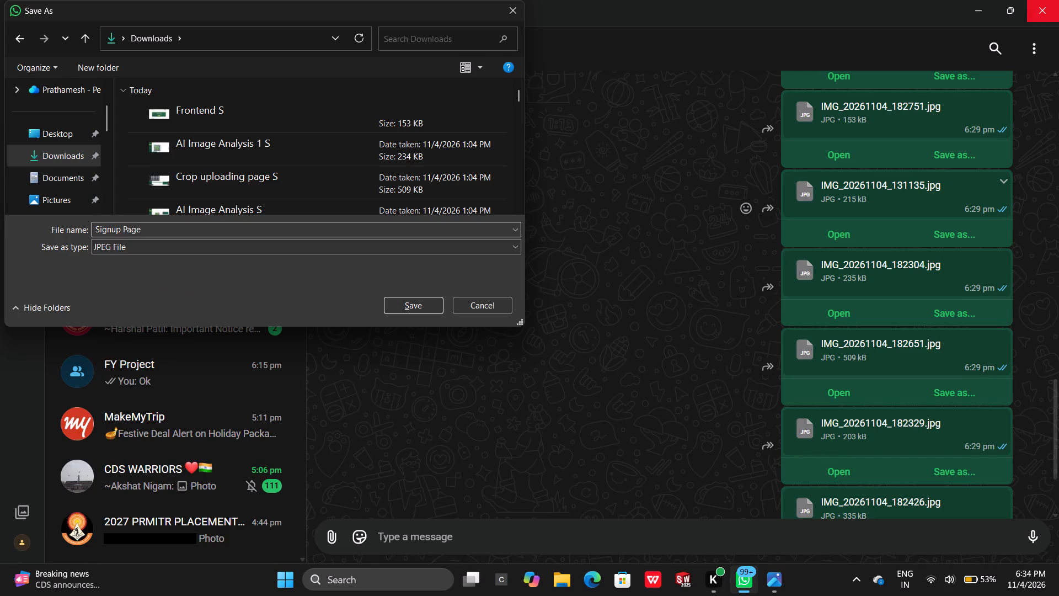
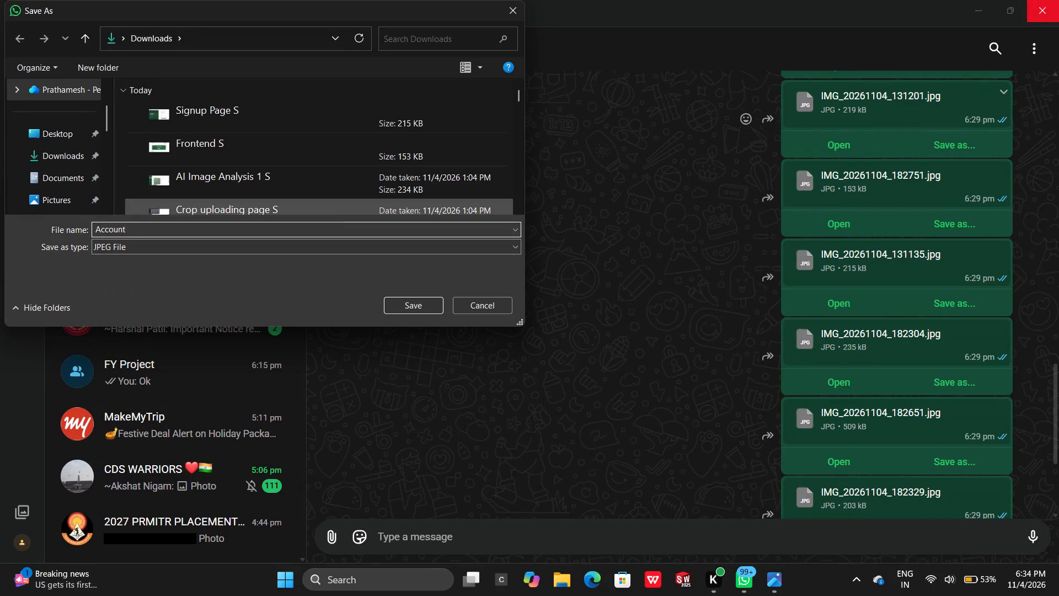
# Complete the file name as Account Create Page S for the JPEG image being saved to the Downloads folder.
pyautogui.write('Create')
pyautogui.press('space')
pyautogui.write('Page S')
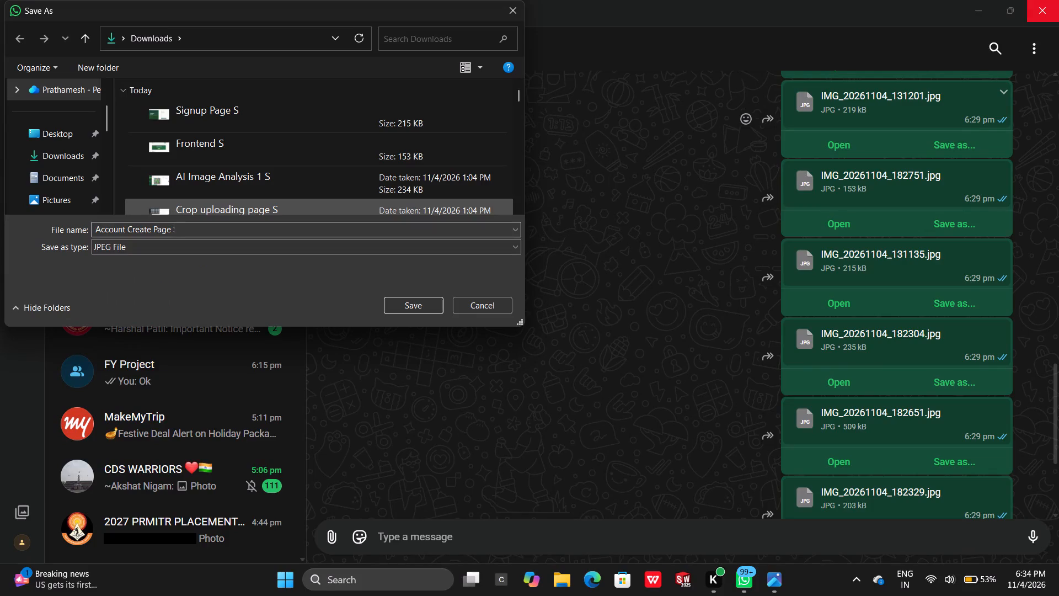
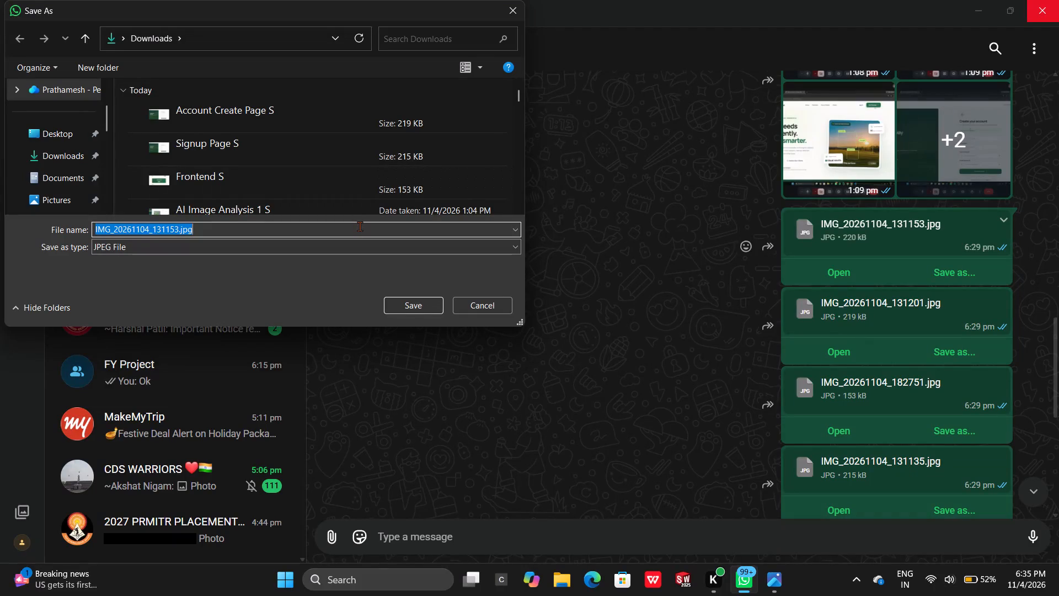
# Replace the file name of IMG_20261104_131153.jpg with Frontend page for saving it to the Downloads folder.
pyautogui.press('BackSpace')
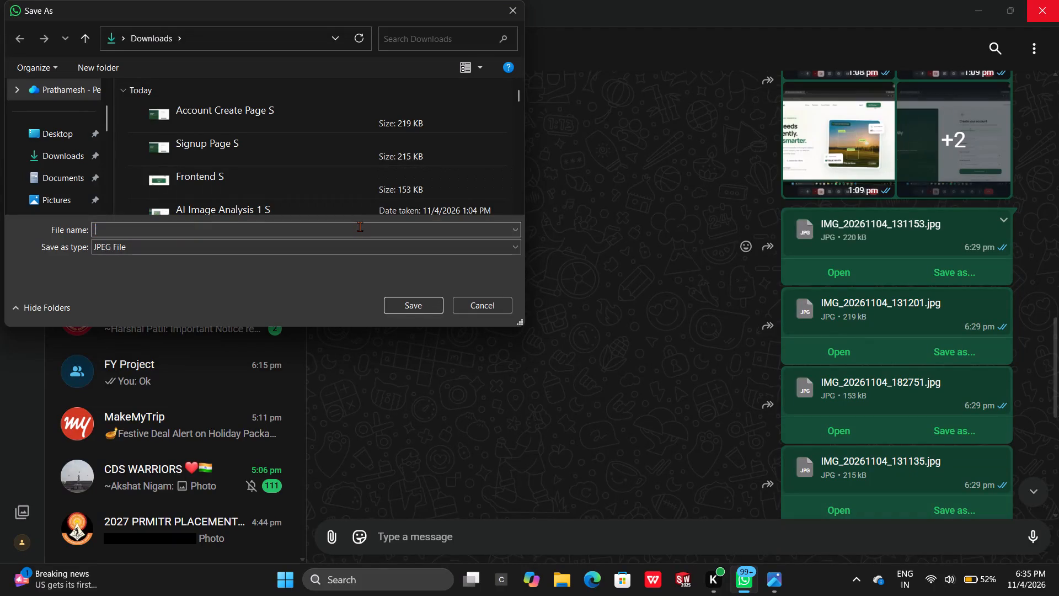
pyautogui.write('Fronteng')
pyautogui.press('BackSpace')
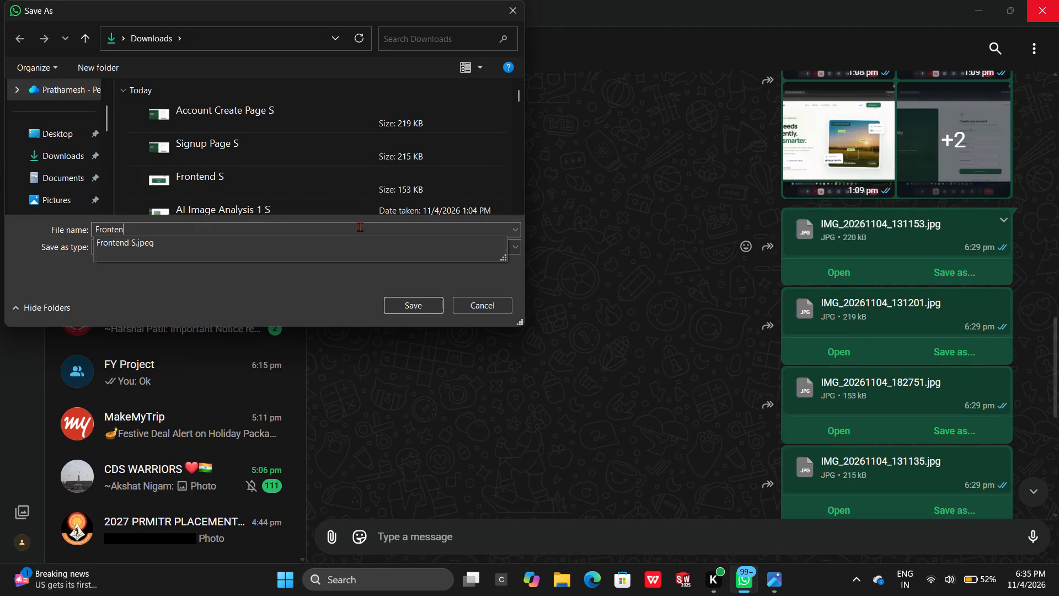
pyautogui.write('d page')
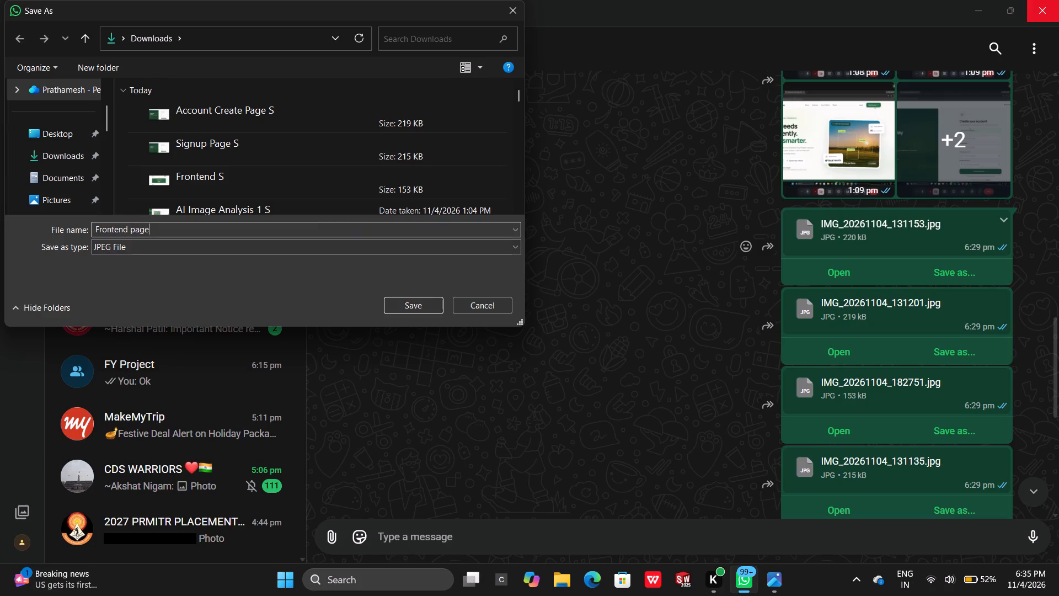
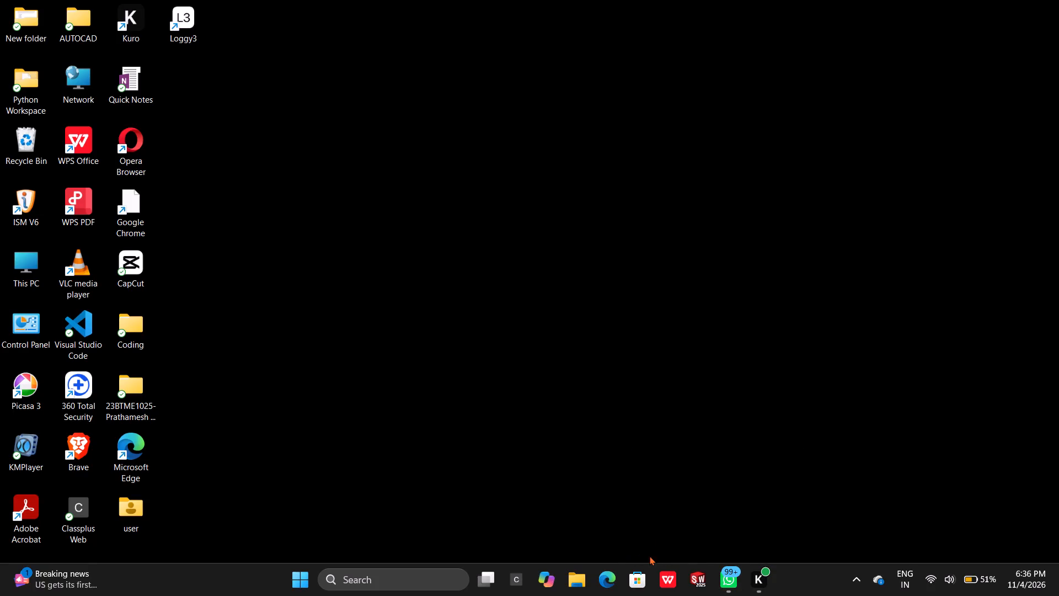
# Open the Downloads folder in File Explorer and select the B-15 thesis Final PDF to preview it.
pyautogui.click(580, 577)
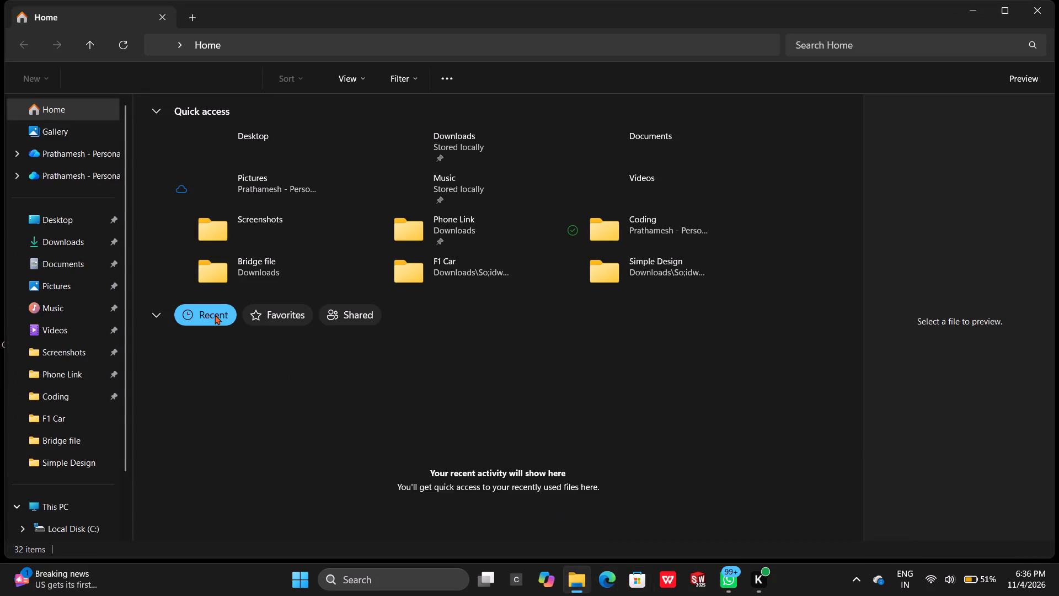
pyautogui.click(85, 243)
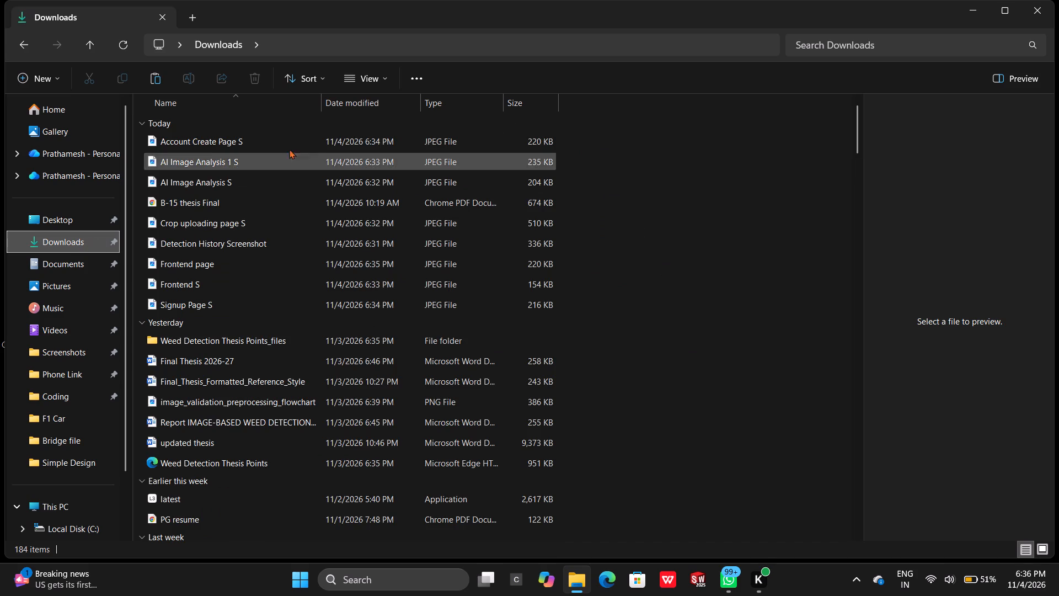
pyautogui.click(234, 203)
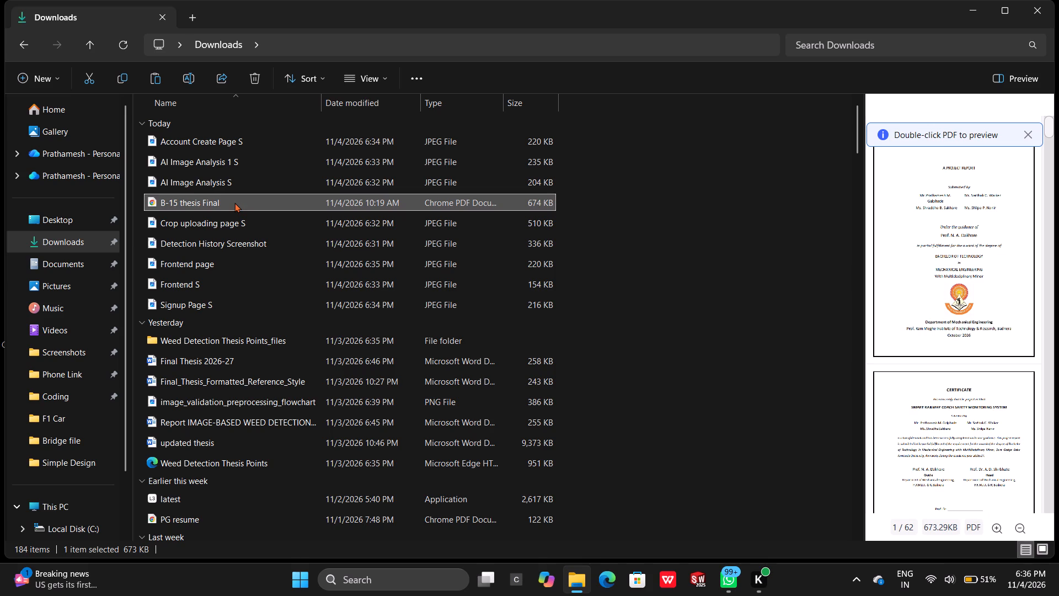
# Open the B-15 thesis Final PDF in Word, choosing it as the app to always use, and convert it to an editable document.
pyautogui.rightClick(234, 203)
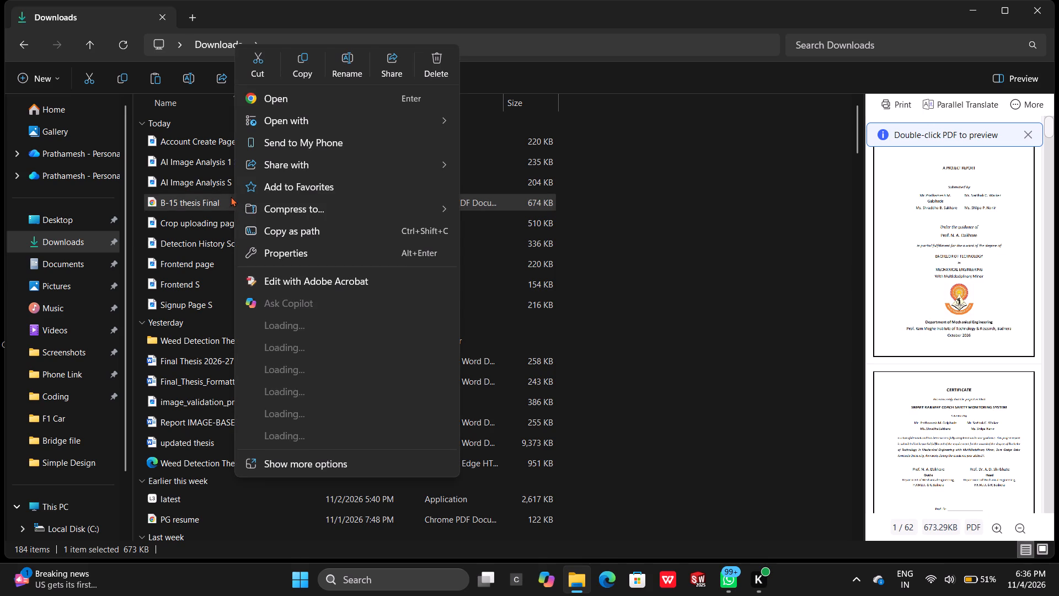
pyautogui.click(315, 125)
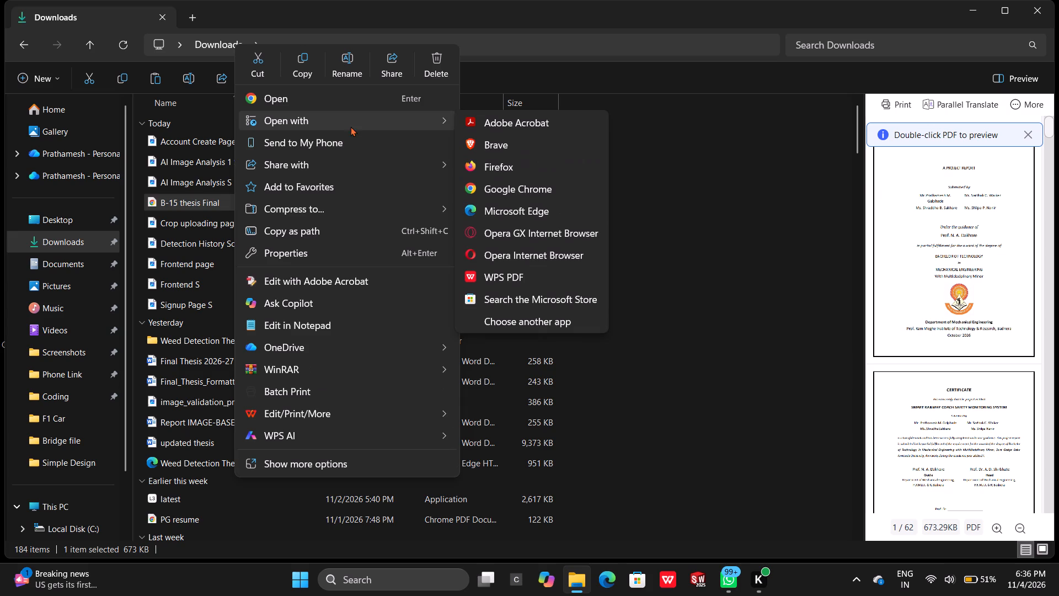
pyautogui.click(560, 324)
pyautogui.scroll(-3, 492, 265)
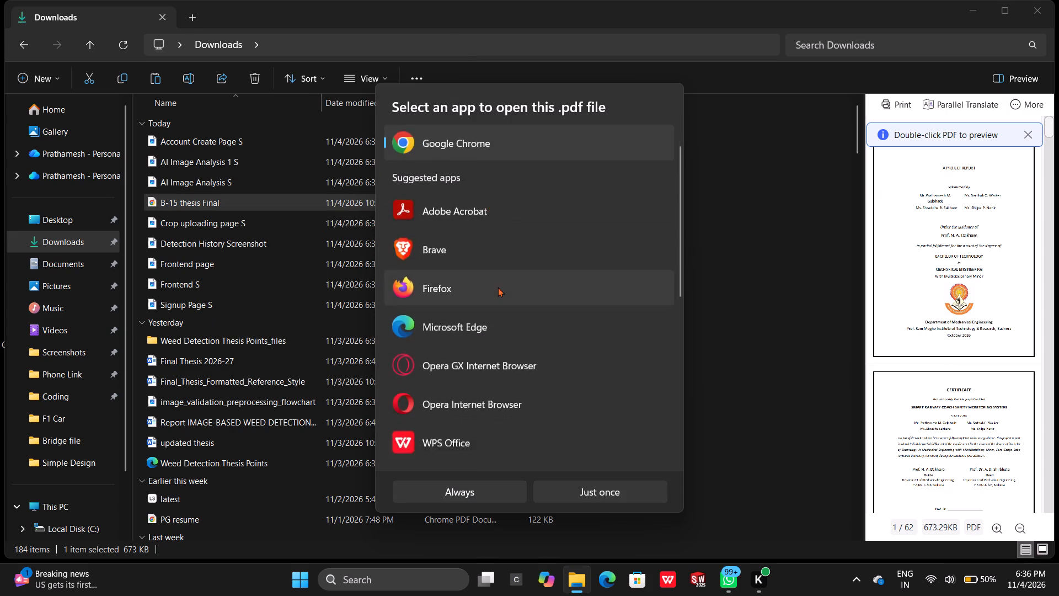
pyautogui.scroll(-4, 498, 287)
pyautogui.scroll(-6, 489, 344)
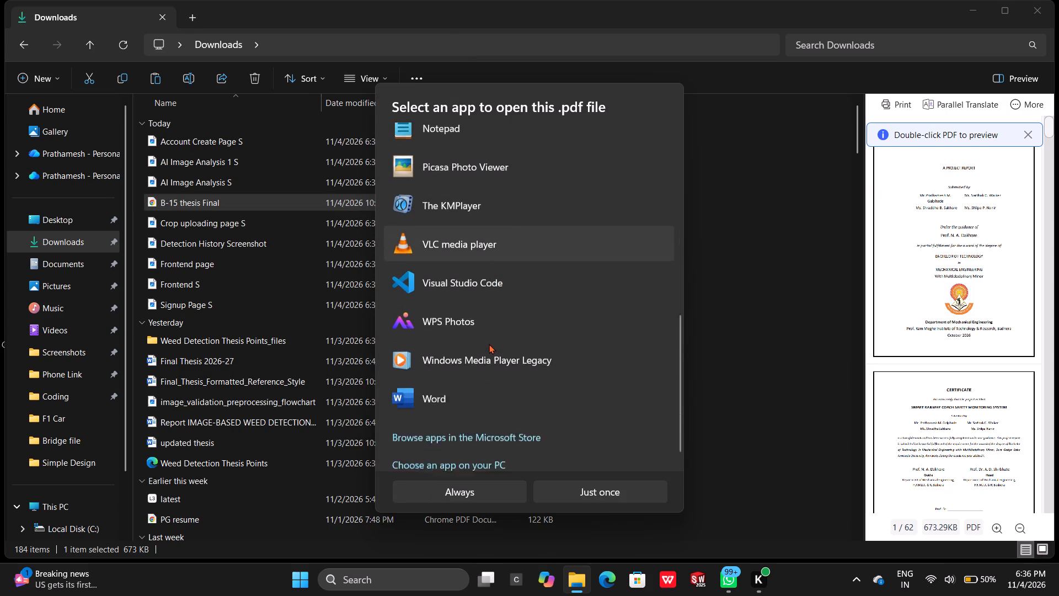
pyautogui.click(469, 369)
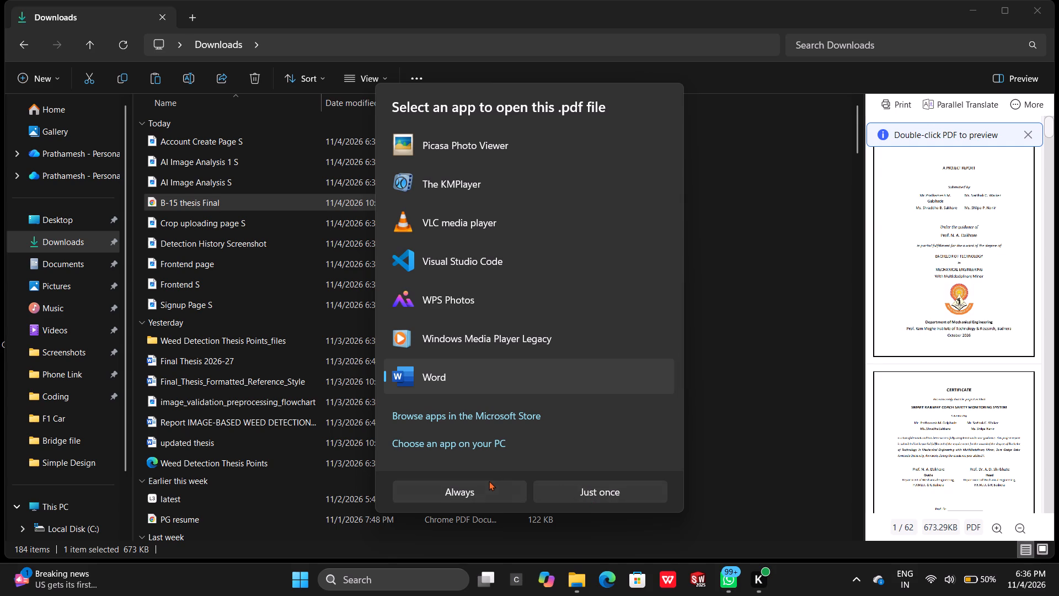
pyautogui.click(486, 486)
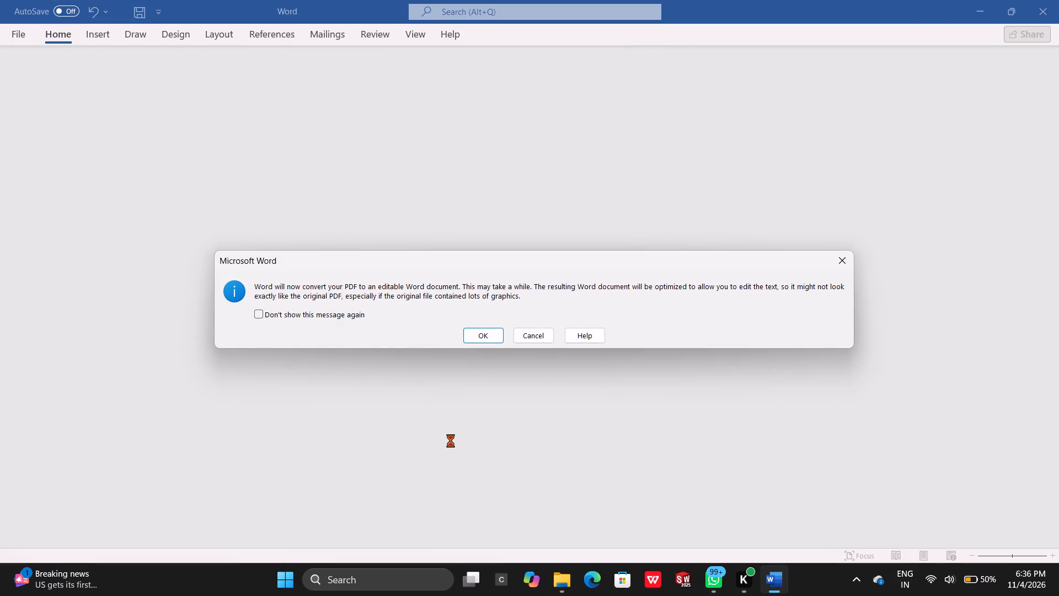
pyautogui.click(491, 339)
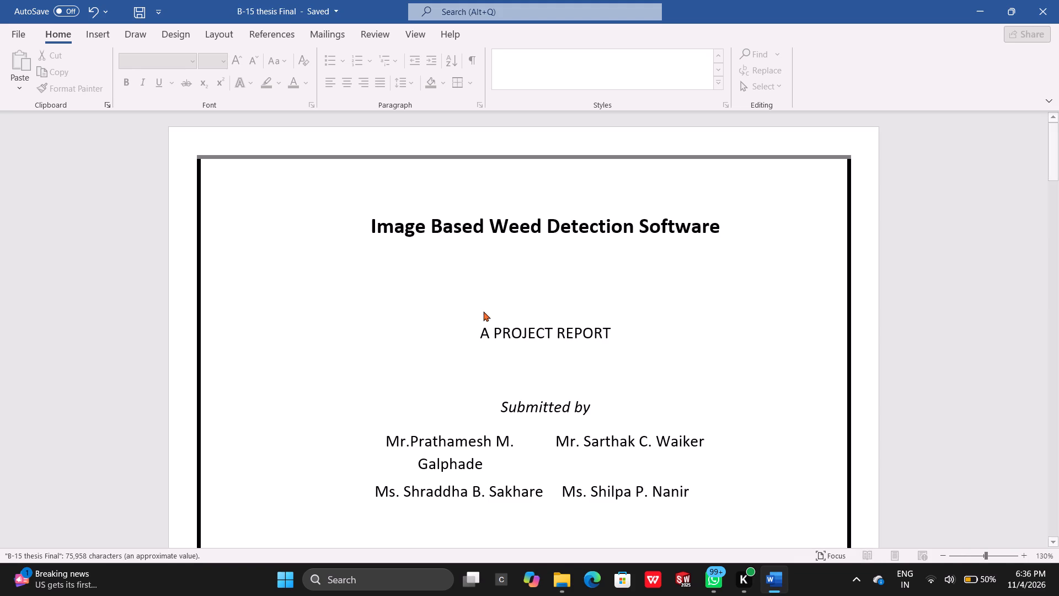
pyautogui.click(518, 332)
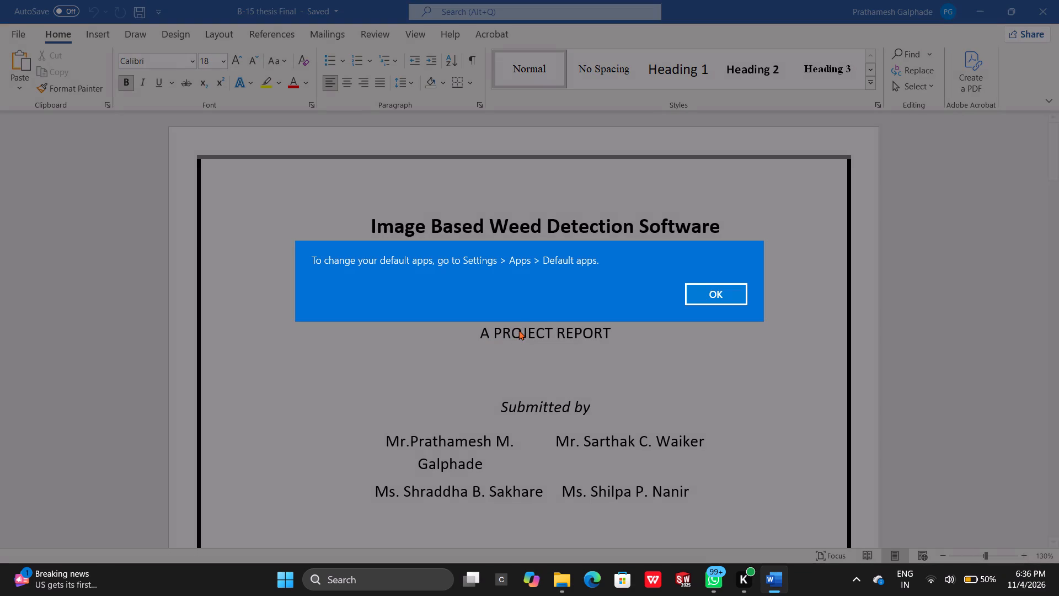
pyautogui.click(714, 289)
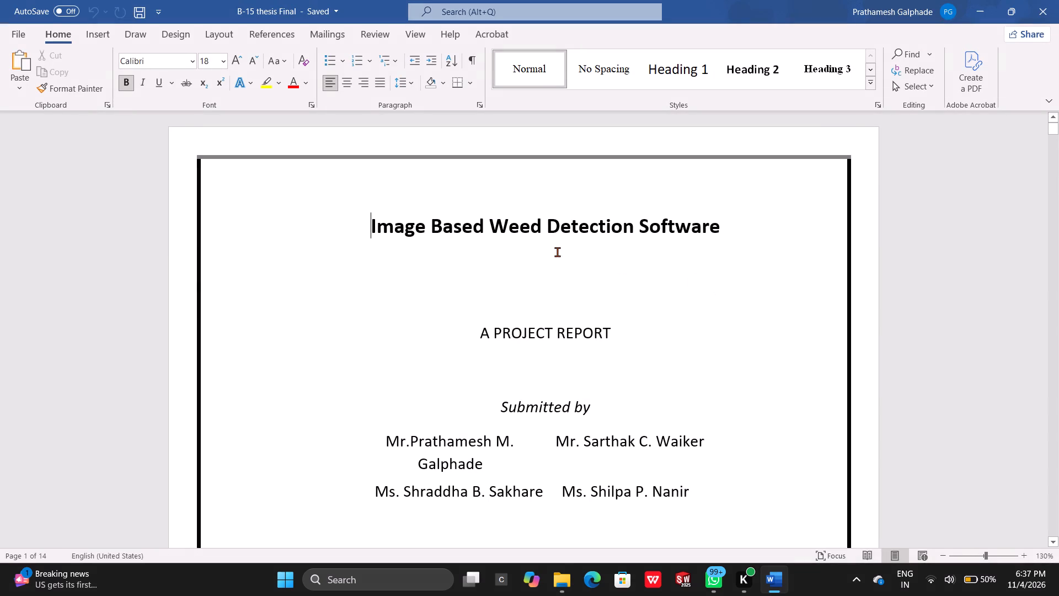
# Correct the second student's surname on the title page so that it ends in "ar".
pyautogui.scroll(-5, 557, 252)
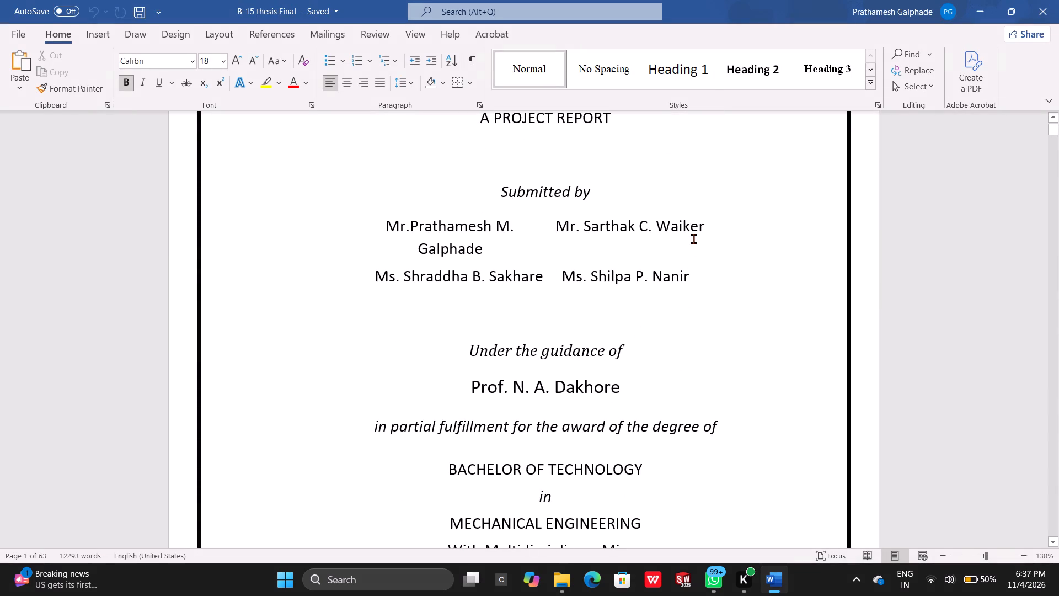
pyautogui.click(697, 225)
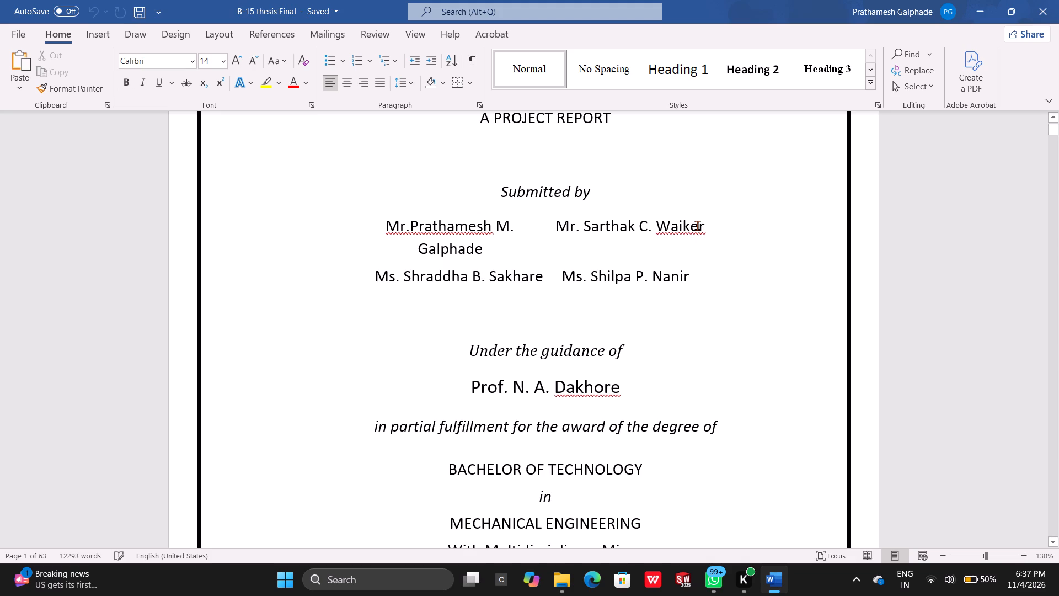
pyautogui.press('BackSpace')
pyautogui.press('a')
# Correct the second student's surname on the Certificate page so that it ends in "ar".
pyautogui.scroll(-2, 570, 223)
pyautogui.scroll(-3, 587, 299)
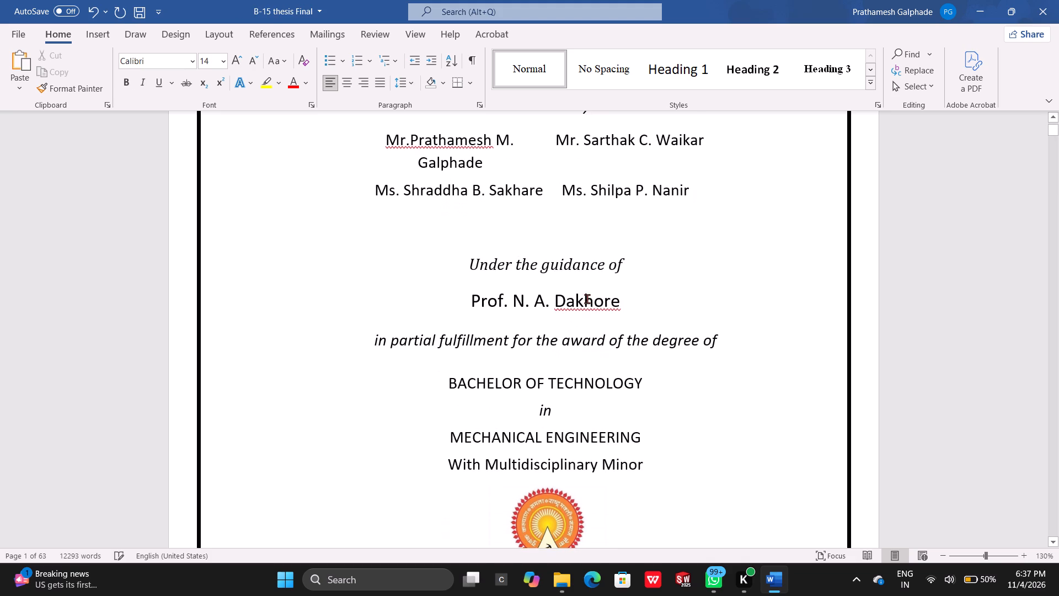
pyautogui.scroll(-15, 587, 299)
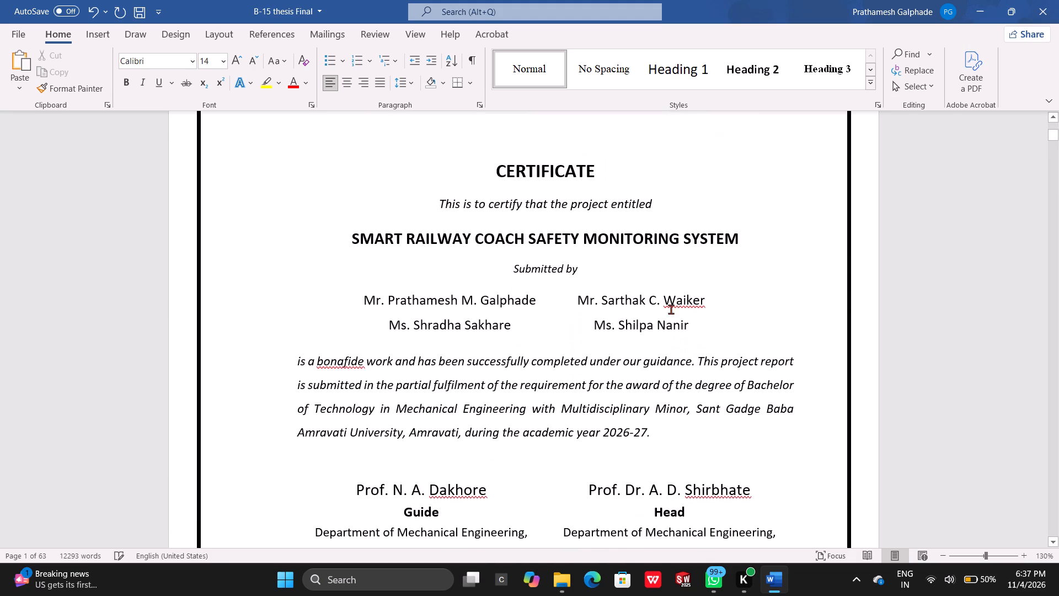
pyautogui.click(700, 300)
pyautogui.press('BackSpace')
pyautogui.press('a')
# Correct the second student's surname in the Declaration's name and signature list so that it ends in "ar".
pyautogui.scroll(-4, 630, 339)
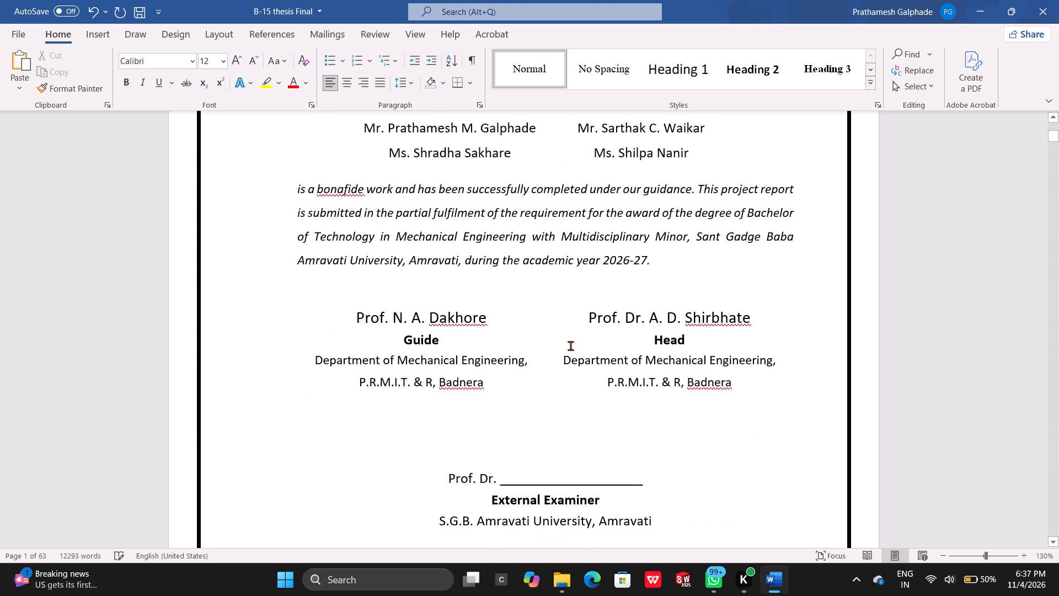
pyautogui.scroll(-18, 548, 342)
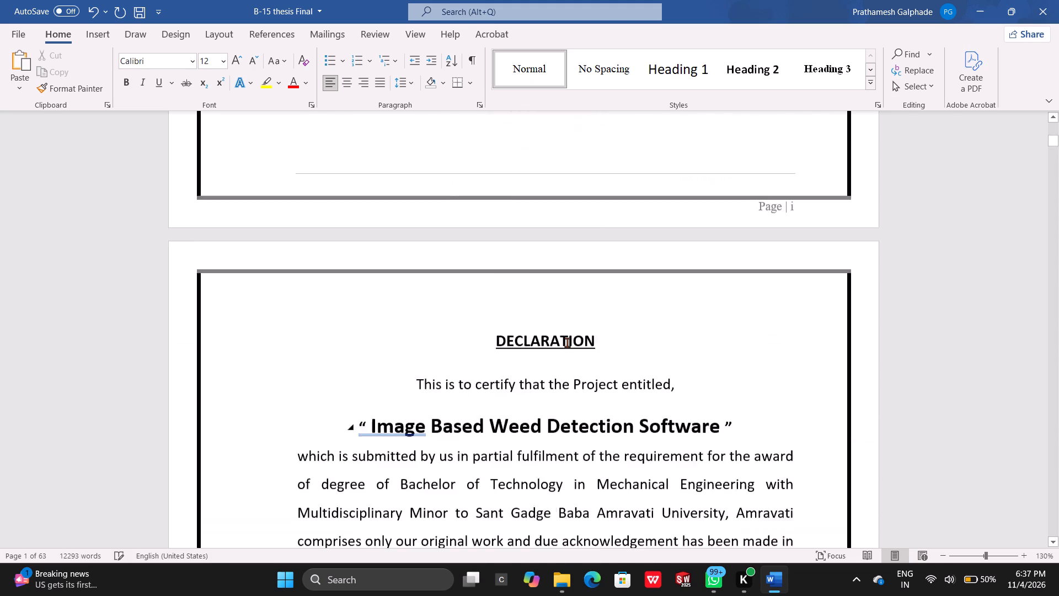
pyautogui.scroll(-8, 567, 342)
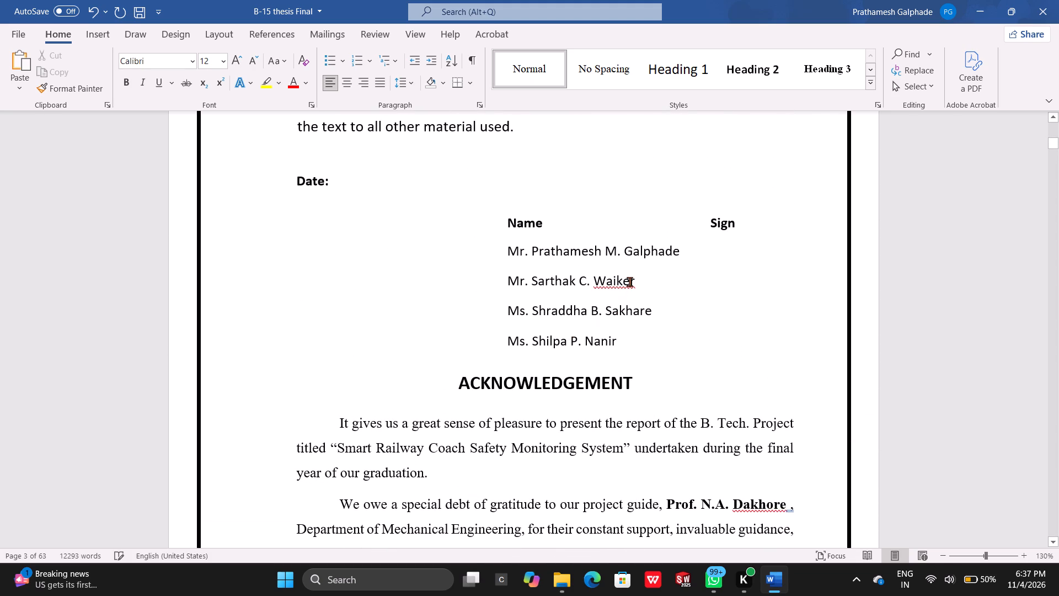
pyautogui.click(629, 281)
pyautogui.press('BackSpace')
pyautogui.press('a')
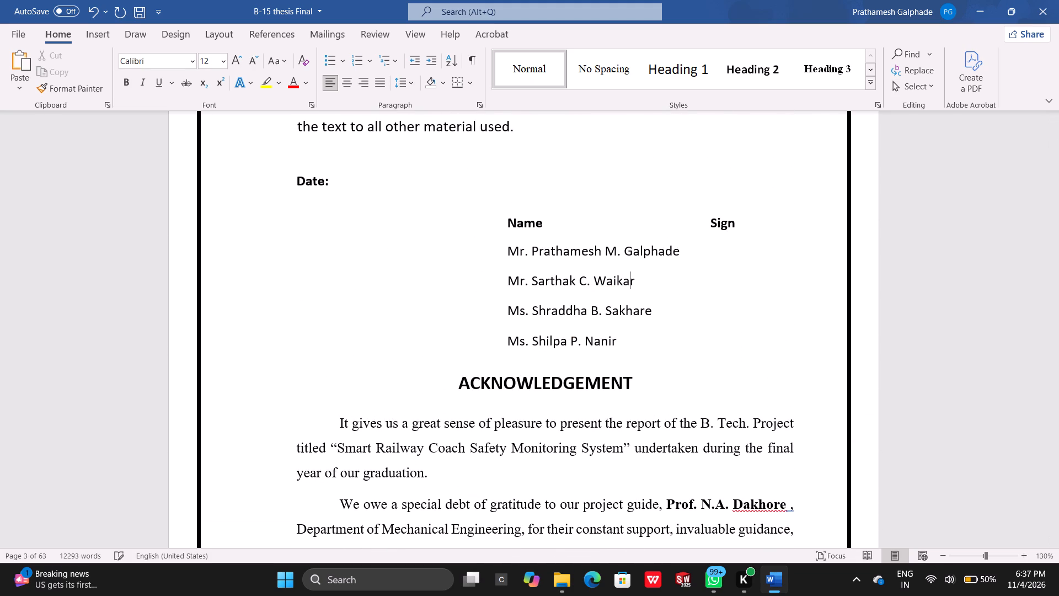
# Correct the second student's surname in the name list closing the Acknowledgement so that it ends in "ar".
pyautogui.scroll(-6, 629, 281)
pyautogui.scroll(-3, 595, 311)
pyautogui.scroll(2, 595, 307)
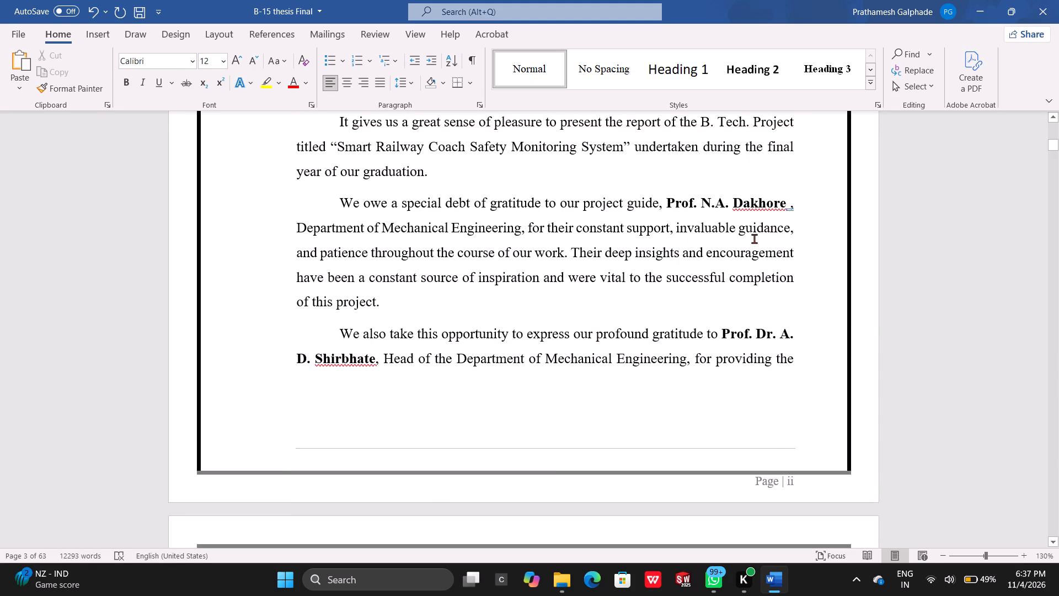
pyautogui.scroll(-5, 748, 242)
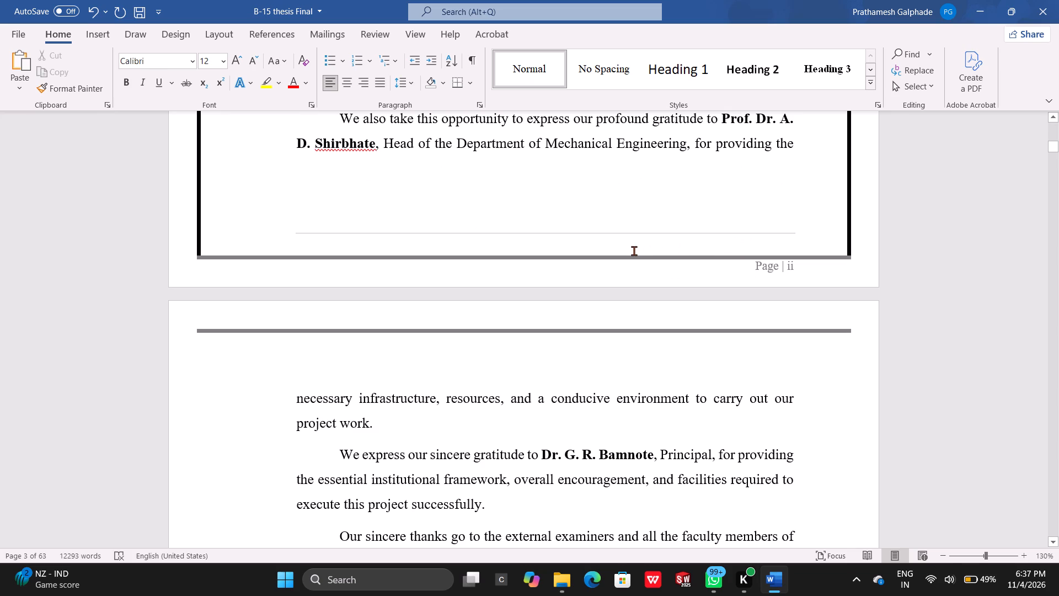
pyautogui.scroll(-10, 634, 251)
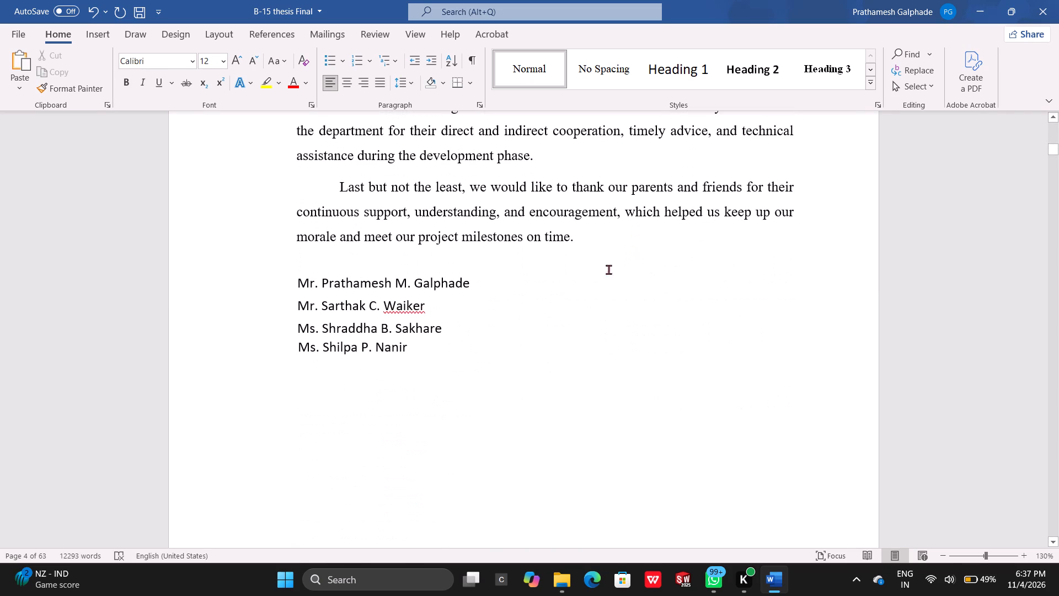
pyautogui.click(421, 304)
pyautogui.press('BackSpace')
pyautogui.press('a')
# Look through the table of contents from the Title Page entry to the References entry.
pyautogui.scroll(-11, 421, 304)
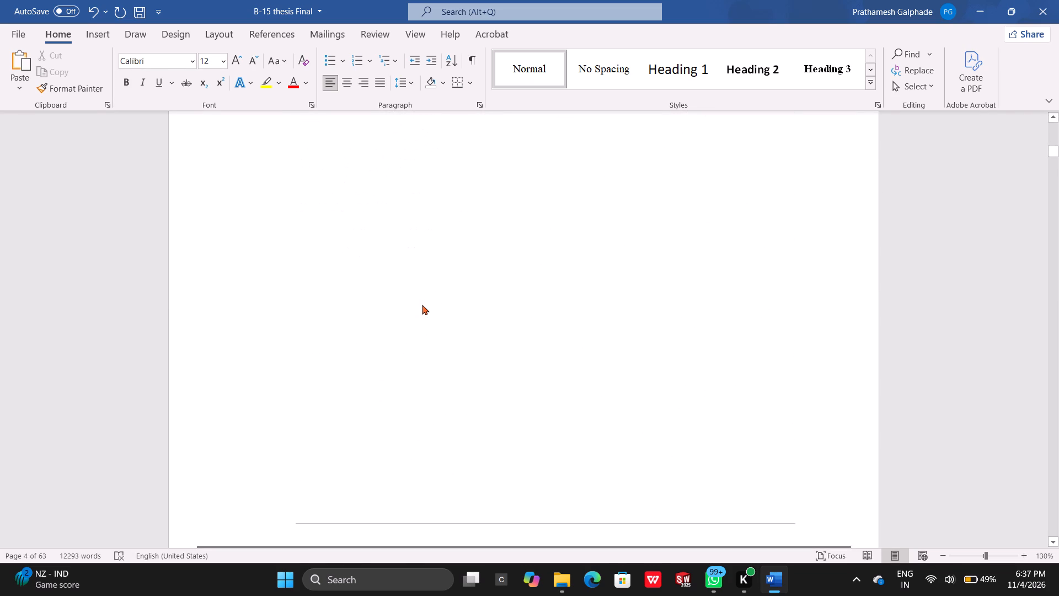
pyautogui.scroll(-2, 422, 305)
pyautogui.scroll(-20, 423, 305)
pyautogui.scroll(-8, 423, 305)
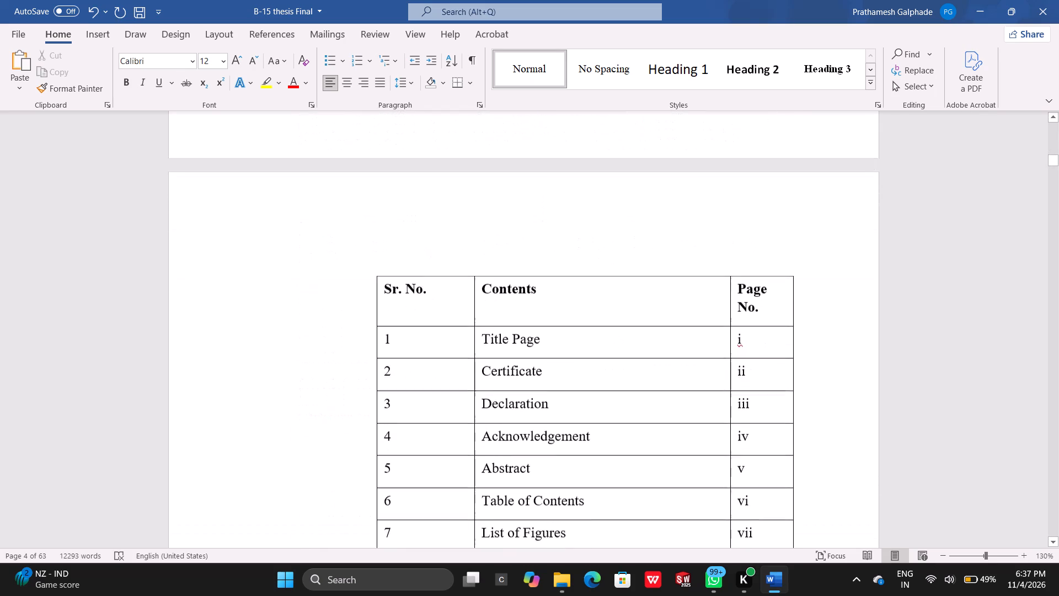
pyautogui.scroll(-20, 440, 305)
pyautogui.scroll(-16, 440, 305)
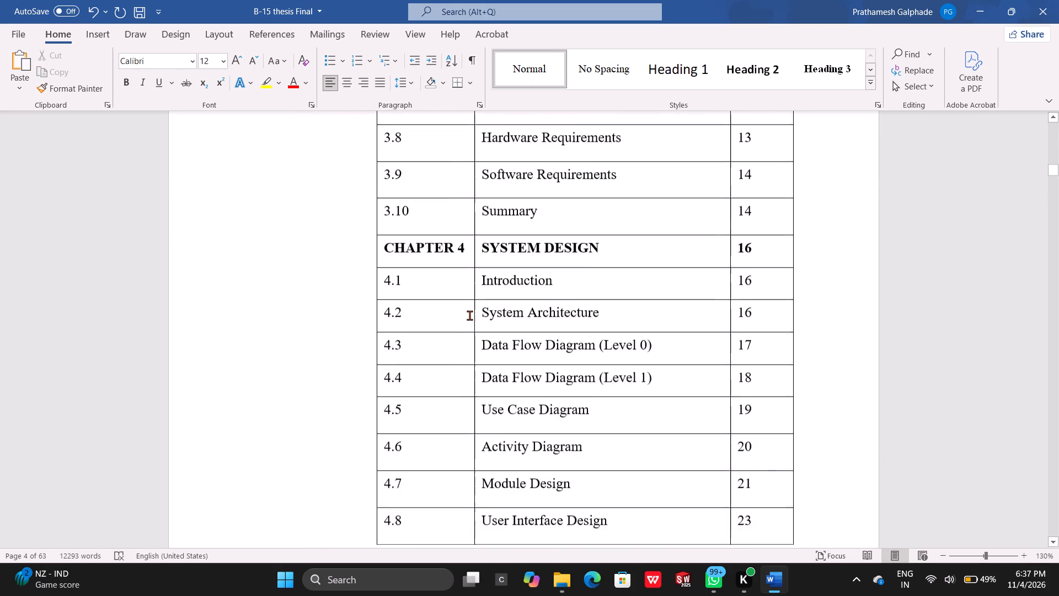
pyautogui.scroll(-15, 469, 315)
pyautogui.scroll(-15, 469, 315)
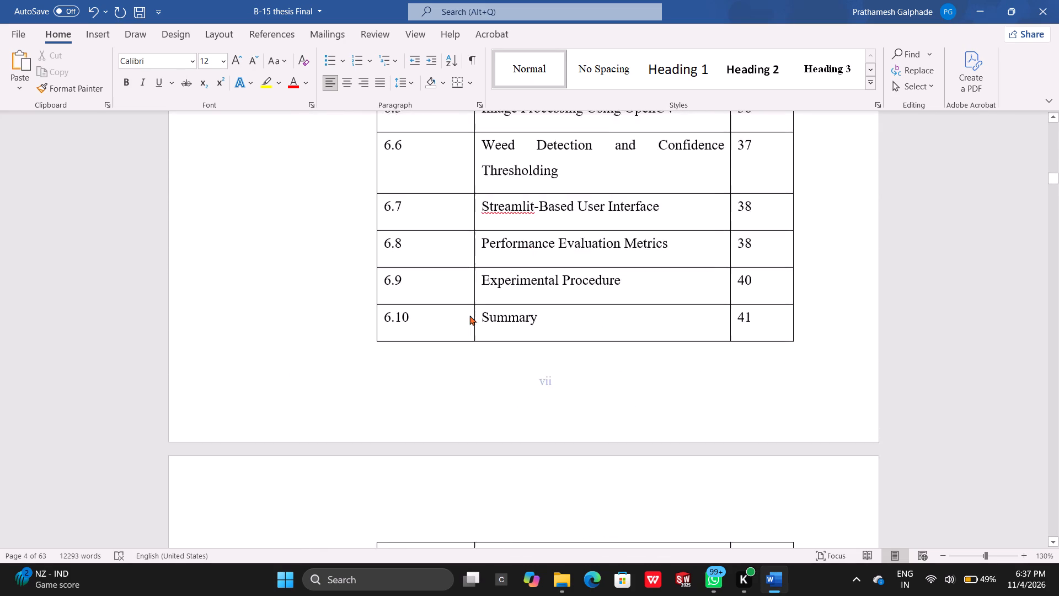
pyautogui.scroll(-13, 469, 315)
pyautogui.scroll(-1, 754, 276)
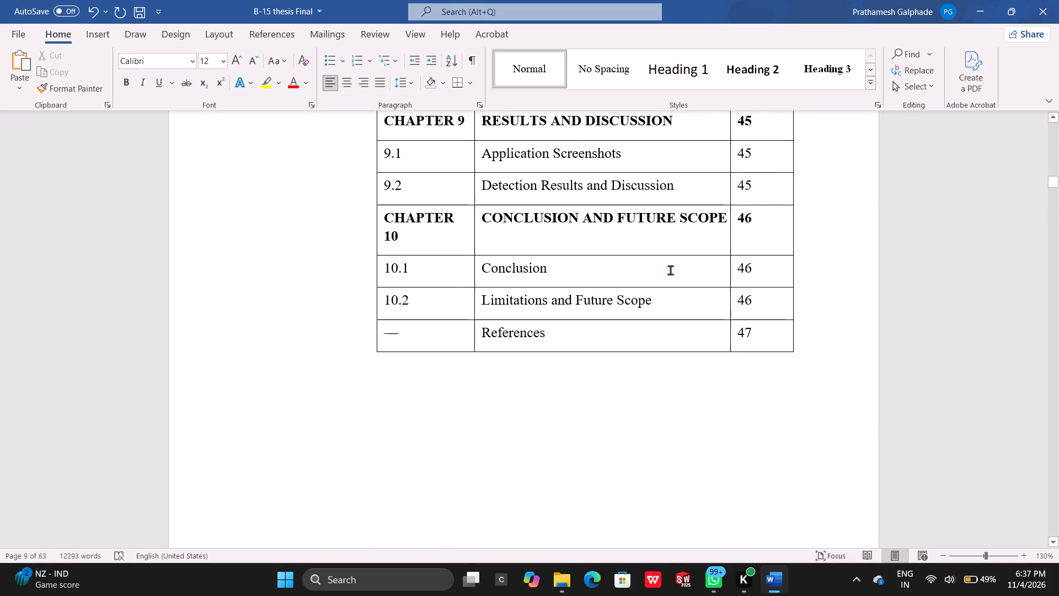
# Check the page layout of the table of contents, the list of figures and the abbreviations list with several pages in view.
pyautogui.keyDown('ctrl'); pyautogui.scroll(-8, 651, 276); pyautogui.keyUp('ctrl')
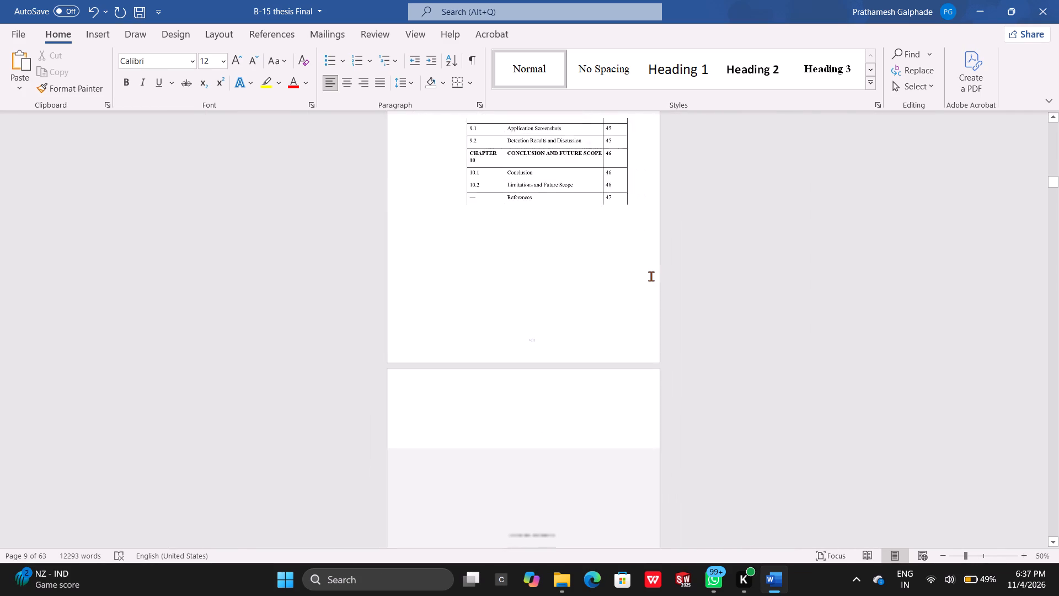
pyautogui.scroll(-12, 651, 276)
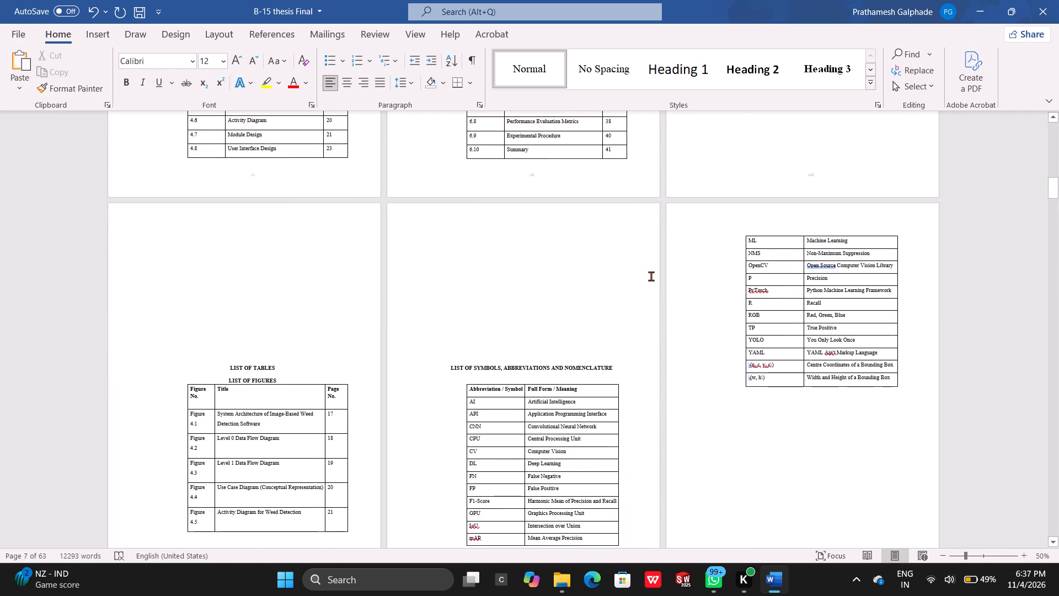
pyautogui.scroll(-7, 651, 276)
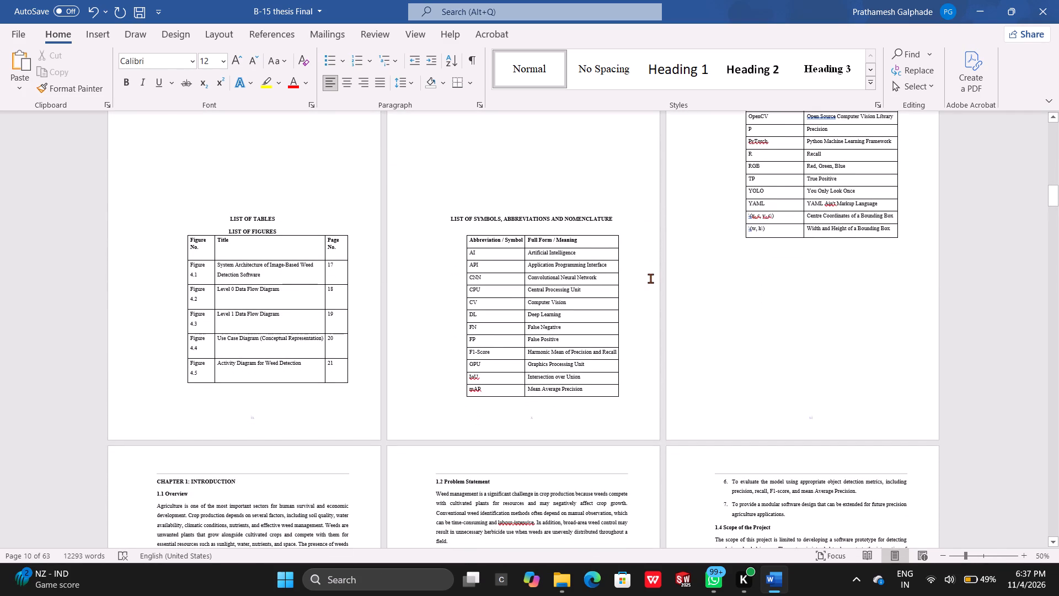
pyautogui.scroll(18, 650, 278)
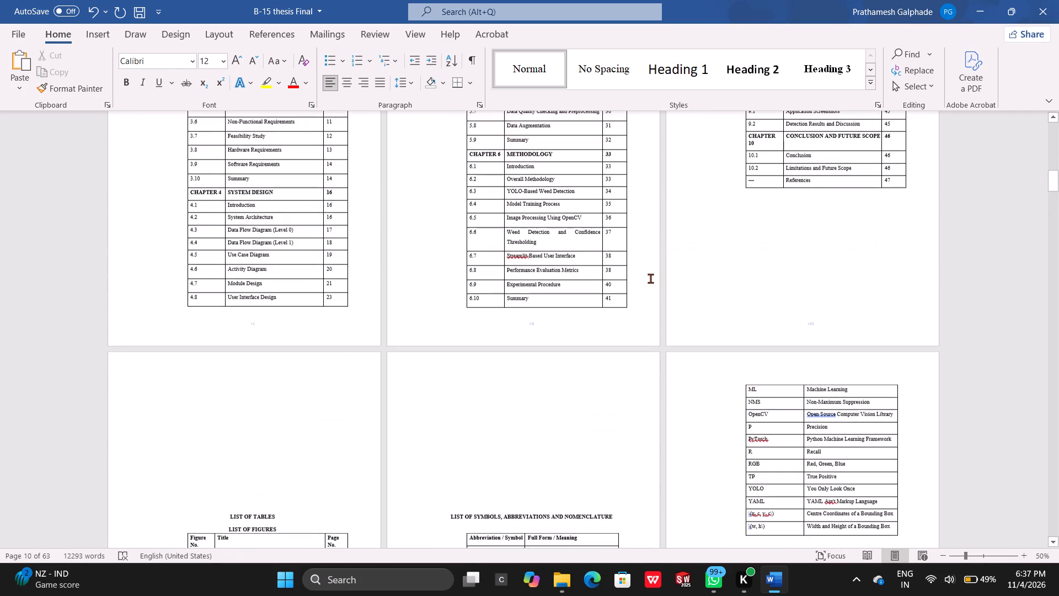
pyautogui.scroll(15, 650, 278)
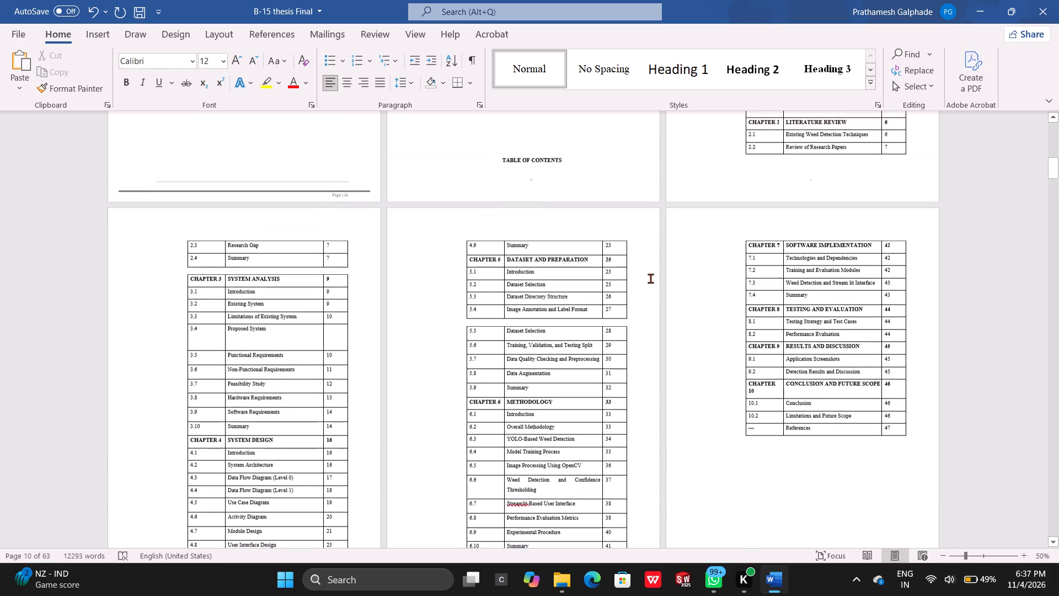
pyautogui.scroll(7, 650, 278)
pyautogui.scroll(-17, 650, 278)
pyautogui.scroll(-8, 650, 279)
pyautogui.scroll(1, 650, 279)
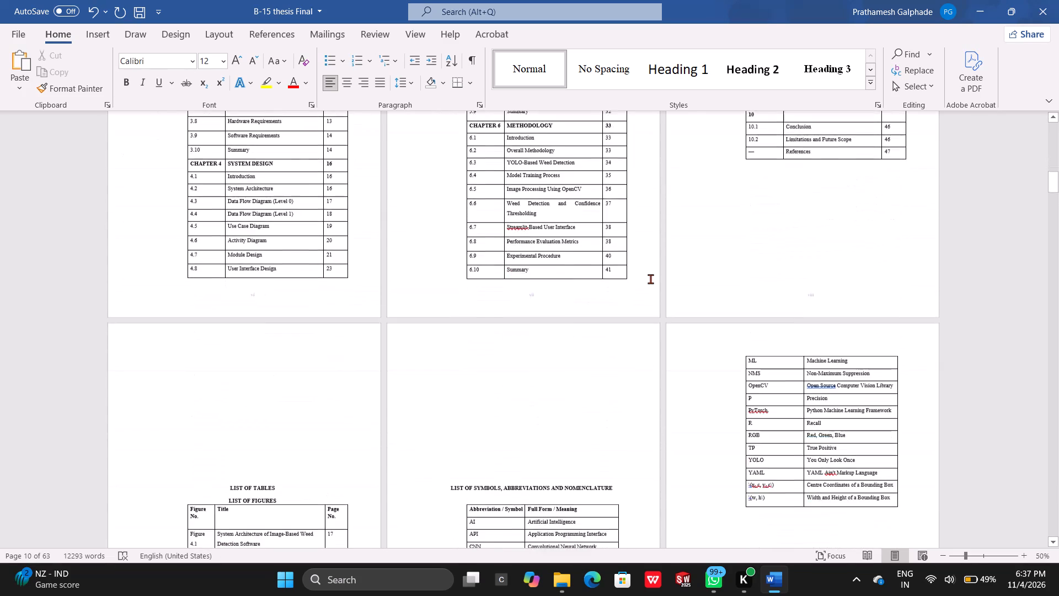
pyautogui.scroll(-20, 650, 279)
pyautogui.scroll(-11, 650, 279)
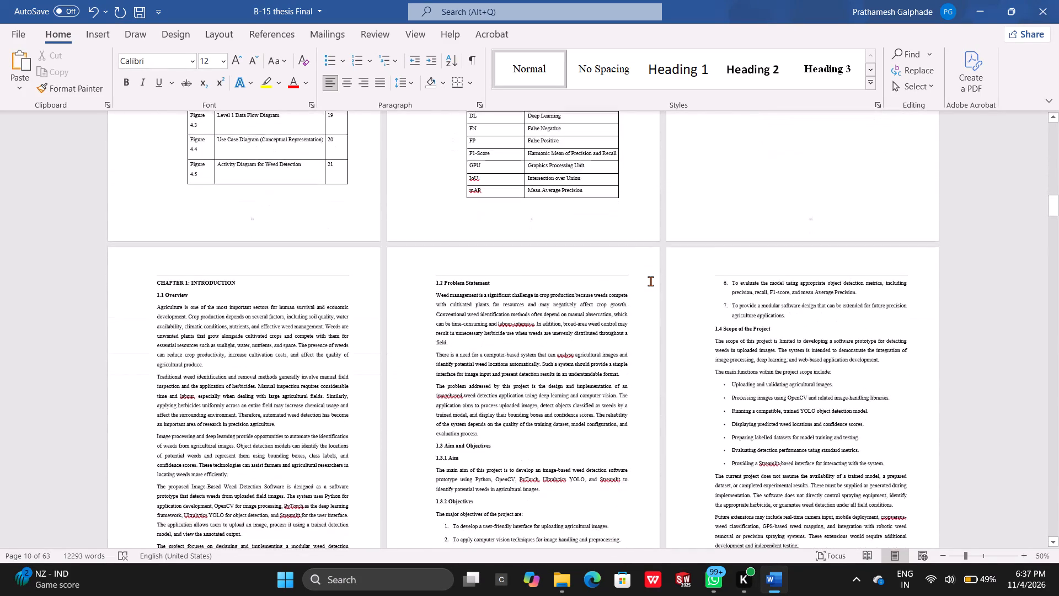
# Look through the pages of Chapters 1 to 3, from the Introduction to the end of System Analysis.
pyautogui.scroll(-18, 650, 281)
pyautogui.scroll(-15, 650, 281)
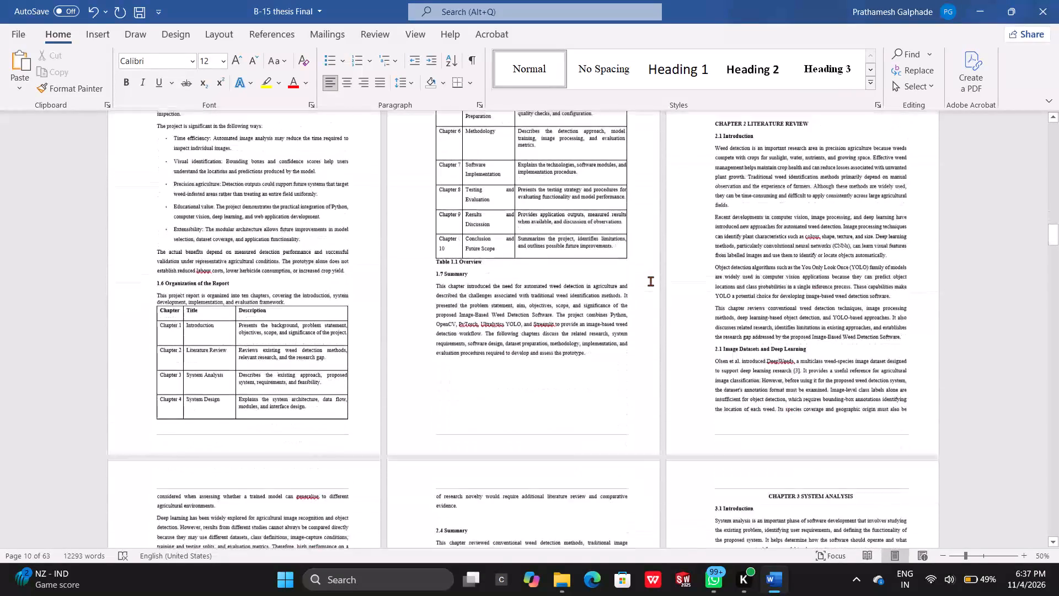
pyautogui.scroll(-20, 650, 281)
pyautogui.scroll(-20, 650, 281)
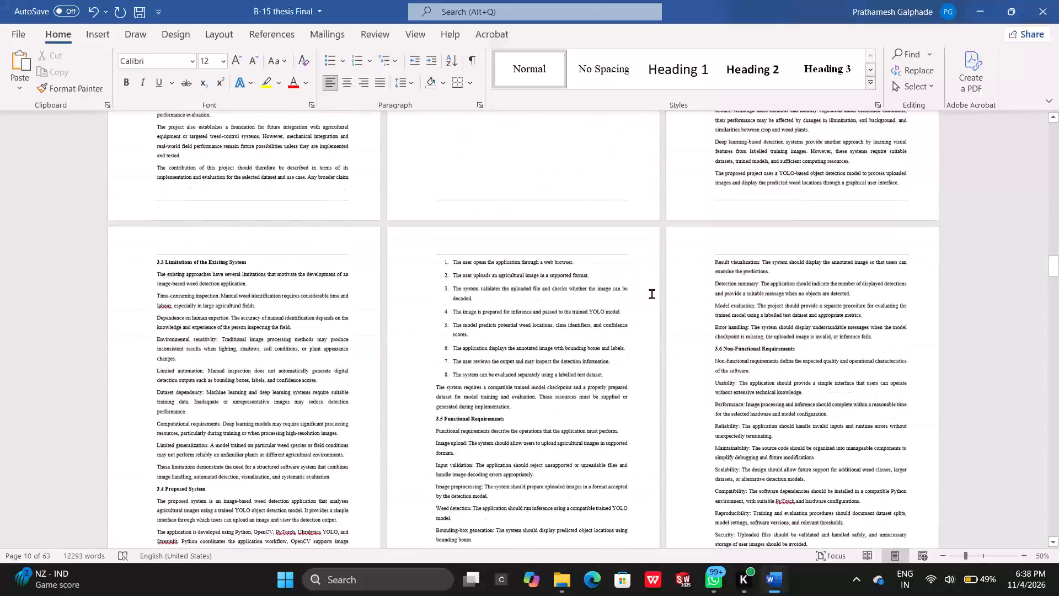
pyautogui.scroll(-13, 651, 294)
pyautogui.scroll(-17, 651, 294)
pyautogui.scroll(-9, 651, 294)
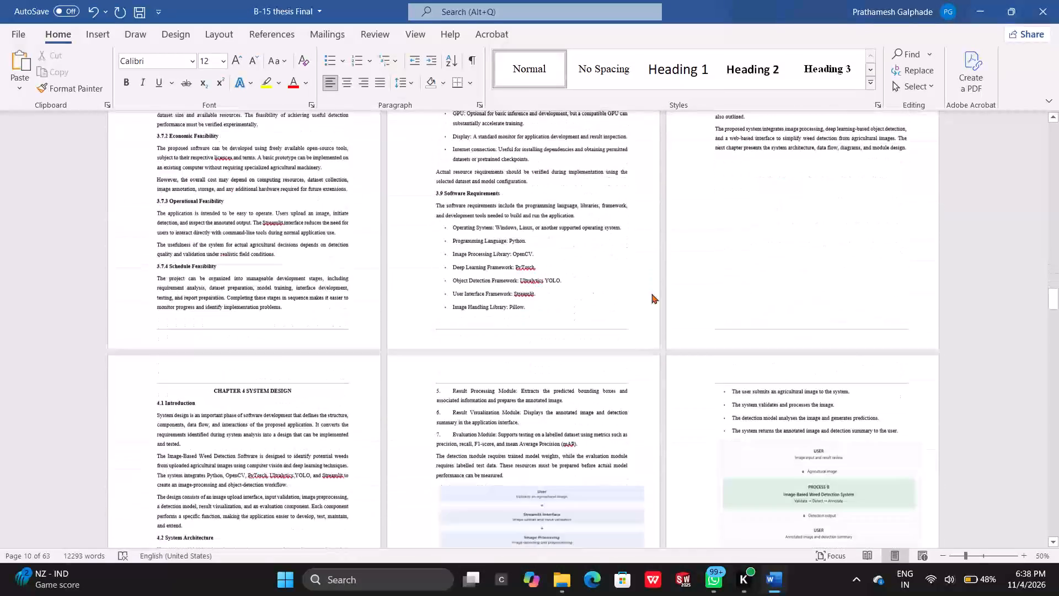
# Examine Chapter 4 System Design, including its architecture, data flow, use case and activity diagrams and the module sections.
pyautogui.scroll(-5, 651, 294)
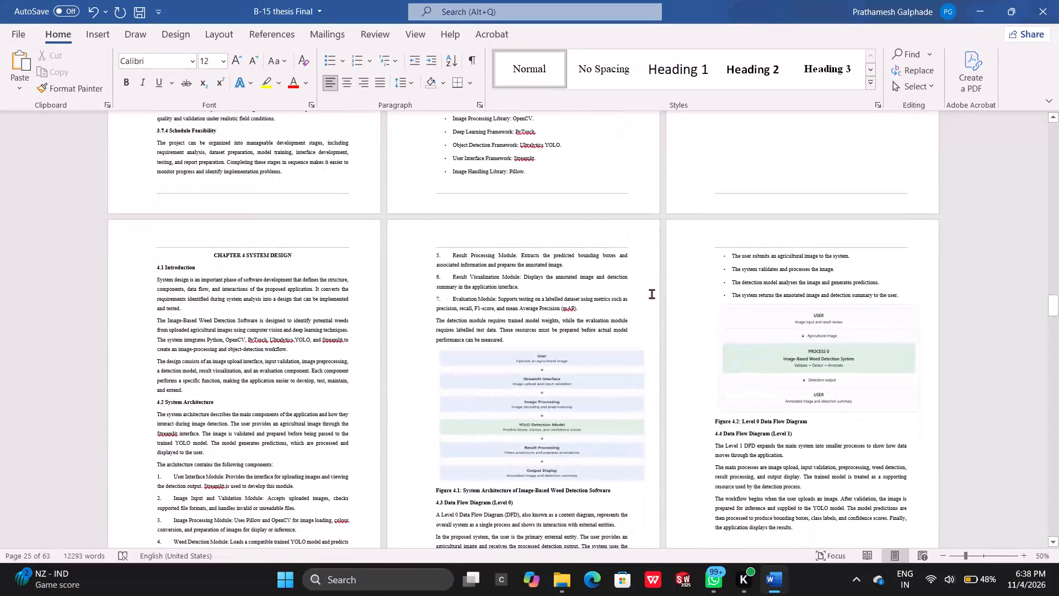
pyautogui.scroll(-6, 651, 294)
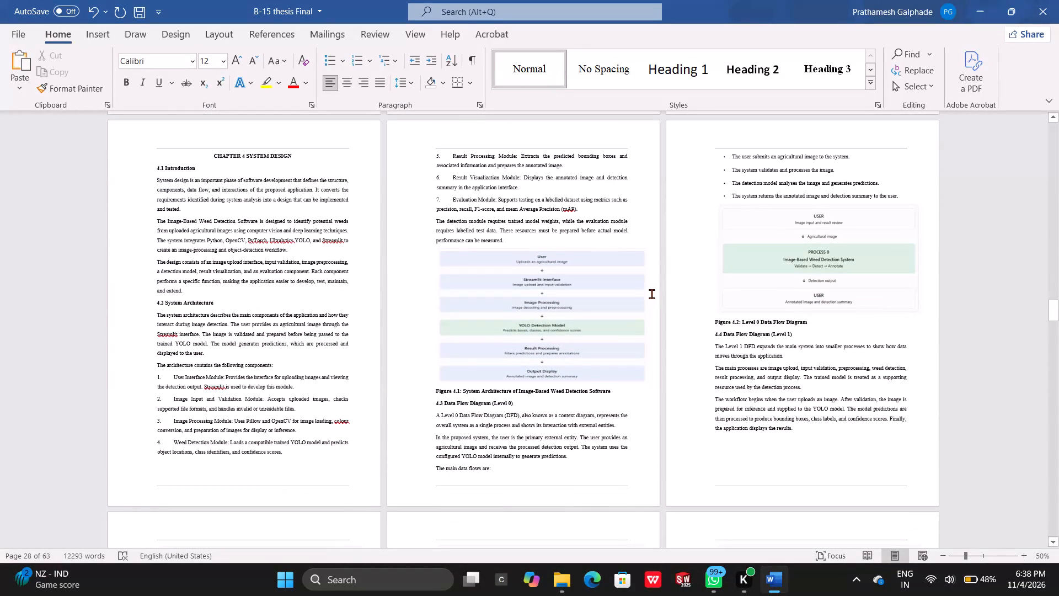
pyautogui.scroll(-6, 692, 305)
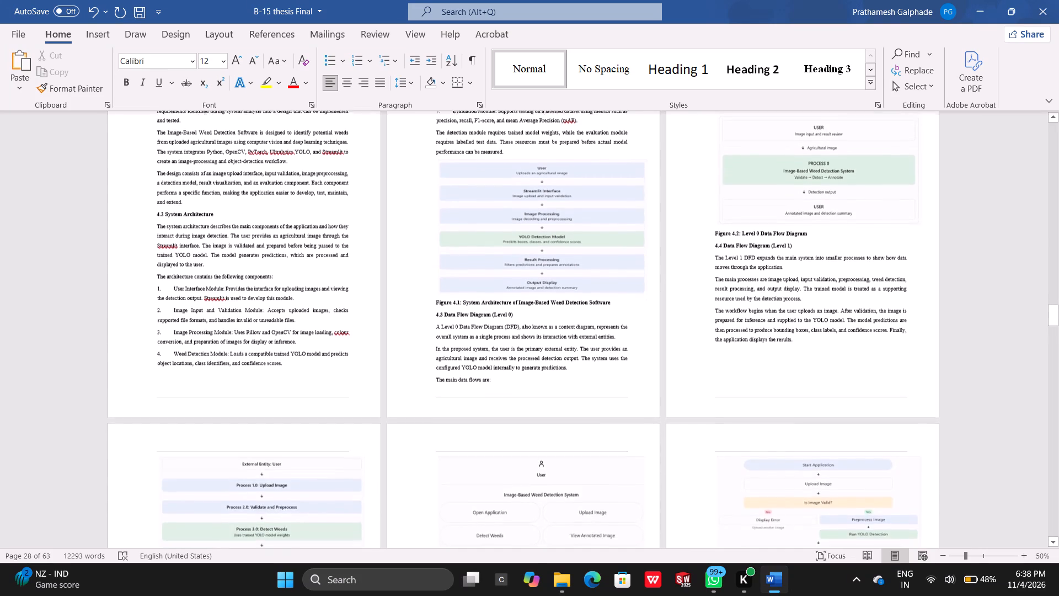
pyautogui.scroll(-13, 692, 305)
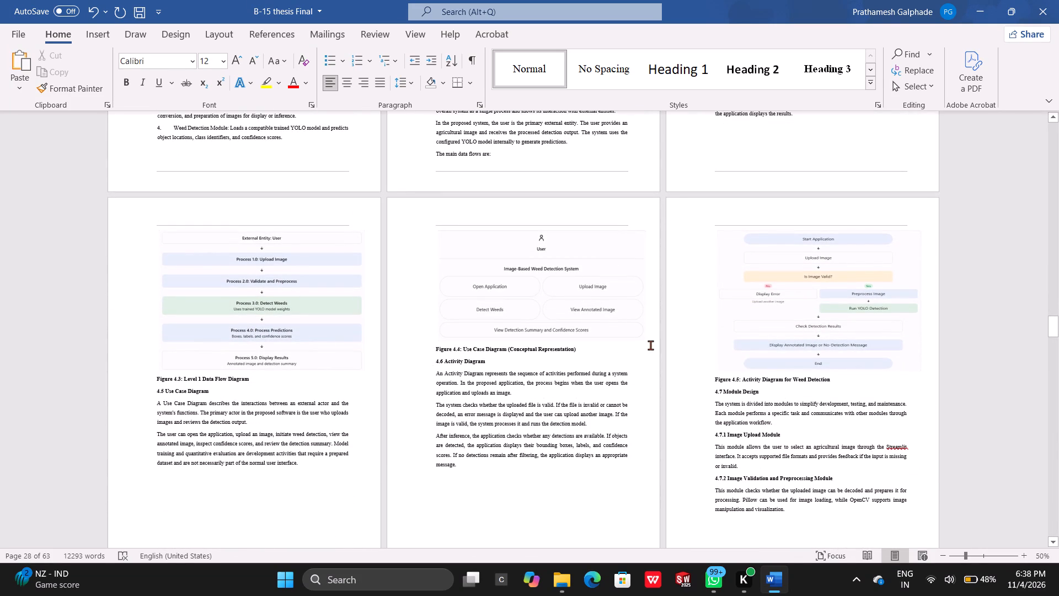
pyautogui.scroll(-5, 778, 417)
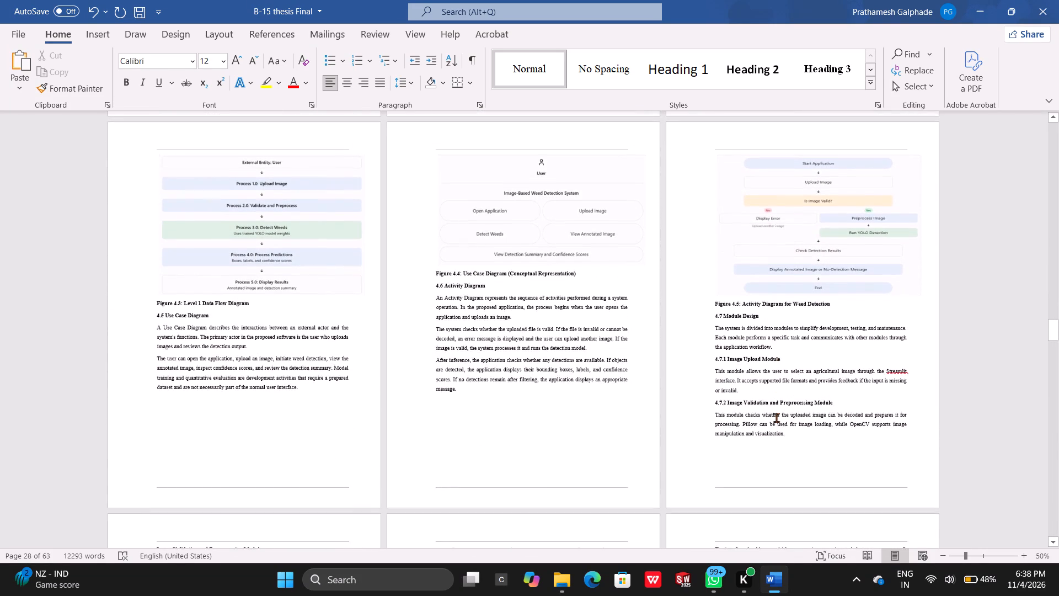
pyautogui.scroll(-6, 772, 408)
pyautogui.scroll(-4, 703, 382)
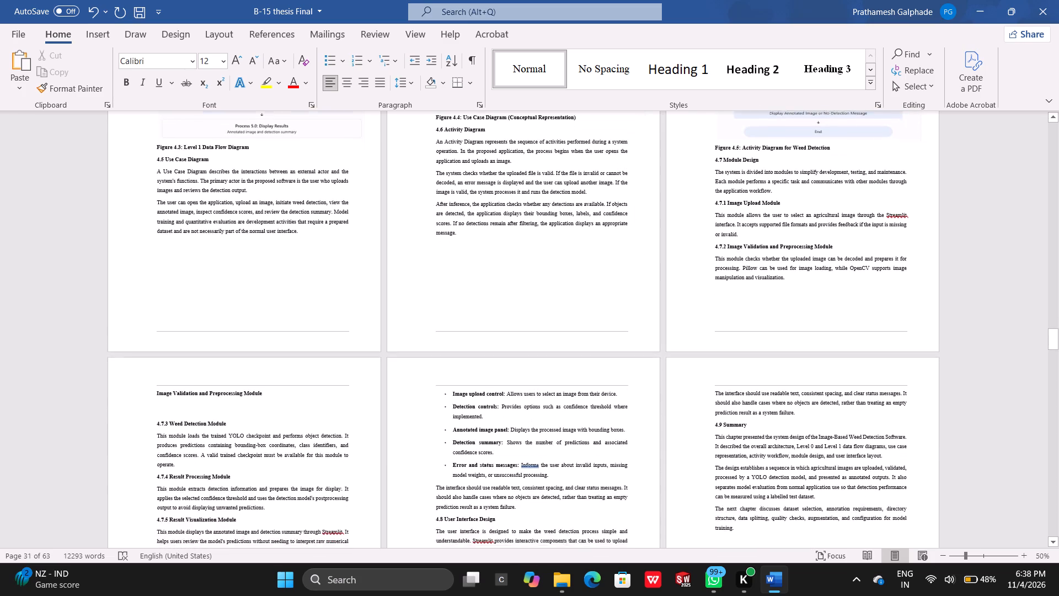
pyautogui.scroll(-6, 576, 359)
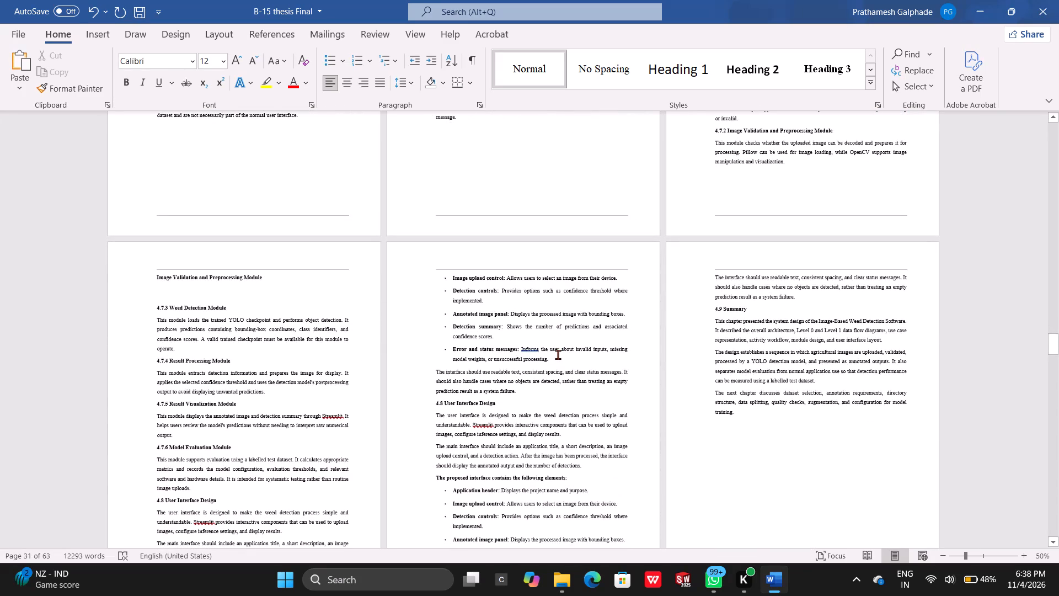
pyautogui.scroll(-15, 558, 354)
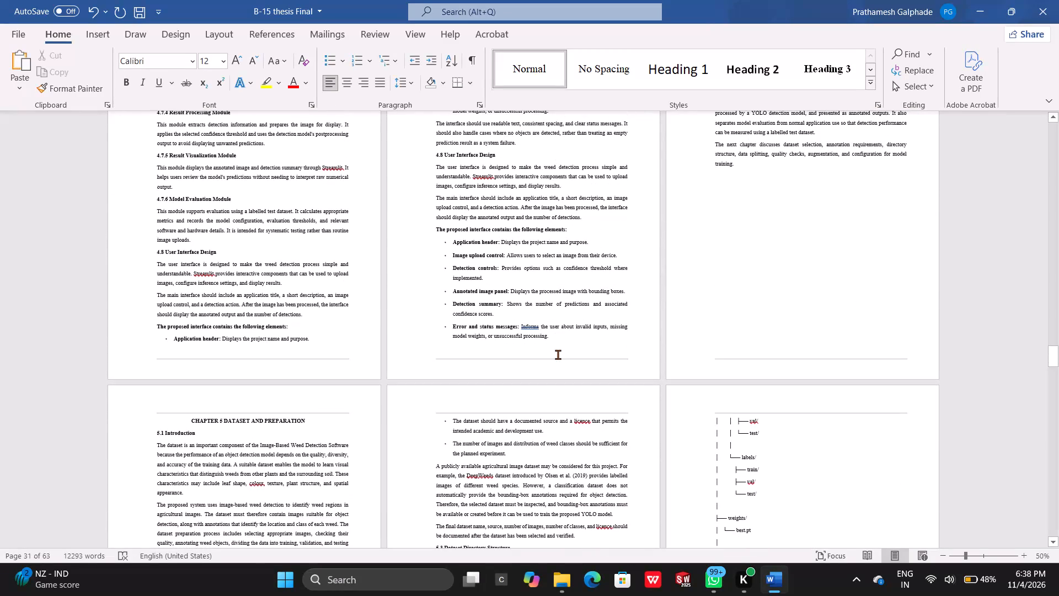
# Look through Chapter 5 Dataset and Preparation, from the dataset selection to the chapter summary.
pyautogui.scroll(-20, 558, 354)
pyautogui.scroll(-8, 601, 322)
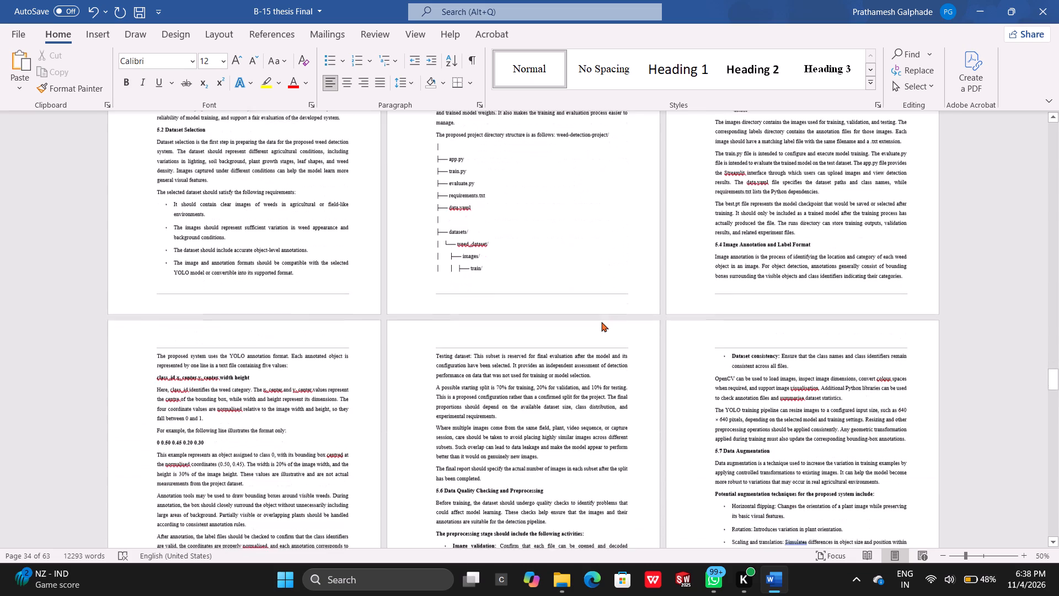
pyautogui.scroll(-17, 601, 322)
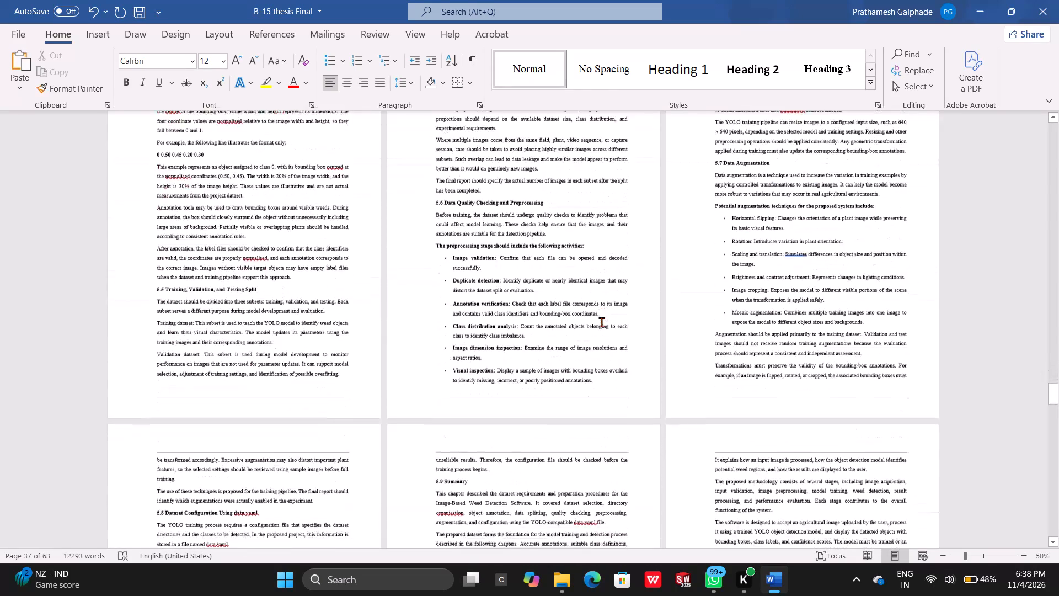
pyautogui.scroll(-17, 601, 322)
pyautogui.scroll(-7, 601, 322)
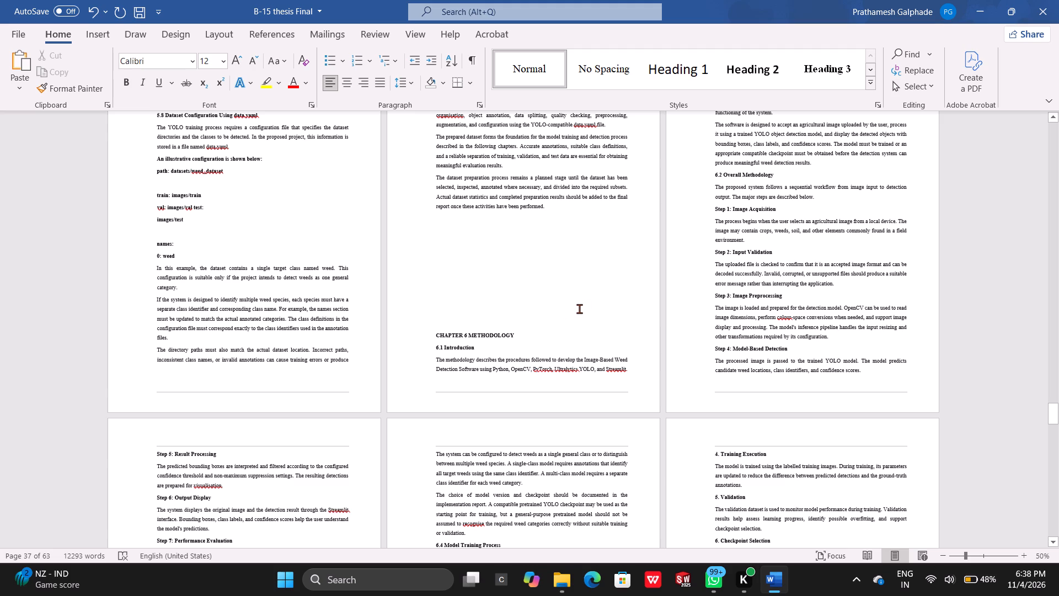
# Look through Chapter 6 Methodology, including the training process, the evaluation metrics and the summary.
pyautogui.scroll(-7, 601, 306)
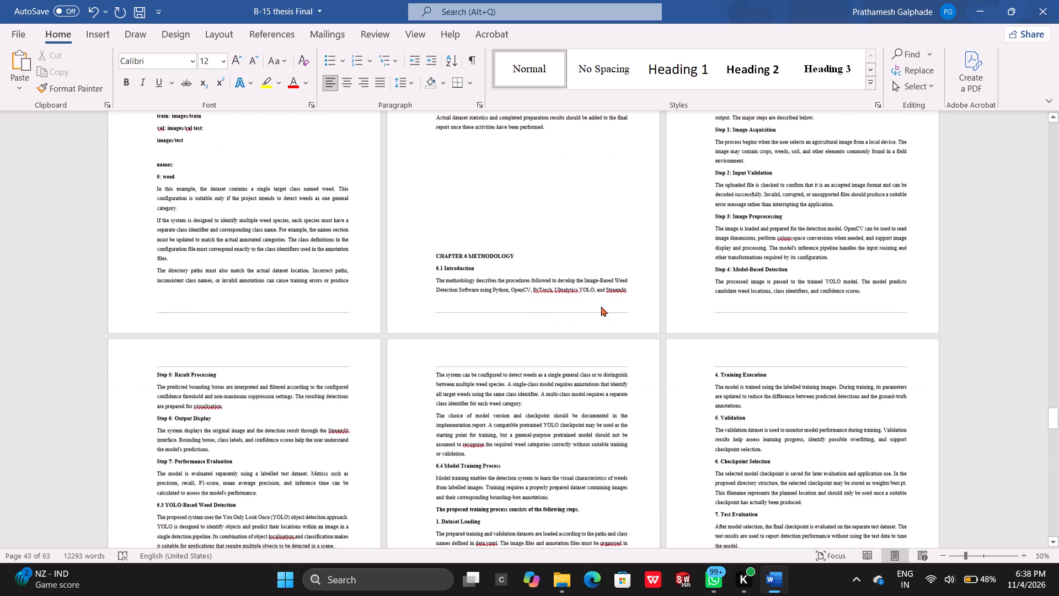
pyautogui.scroll(-6, 601, 306)
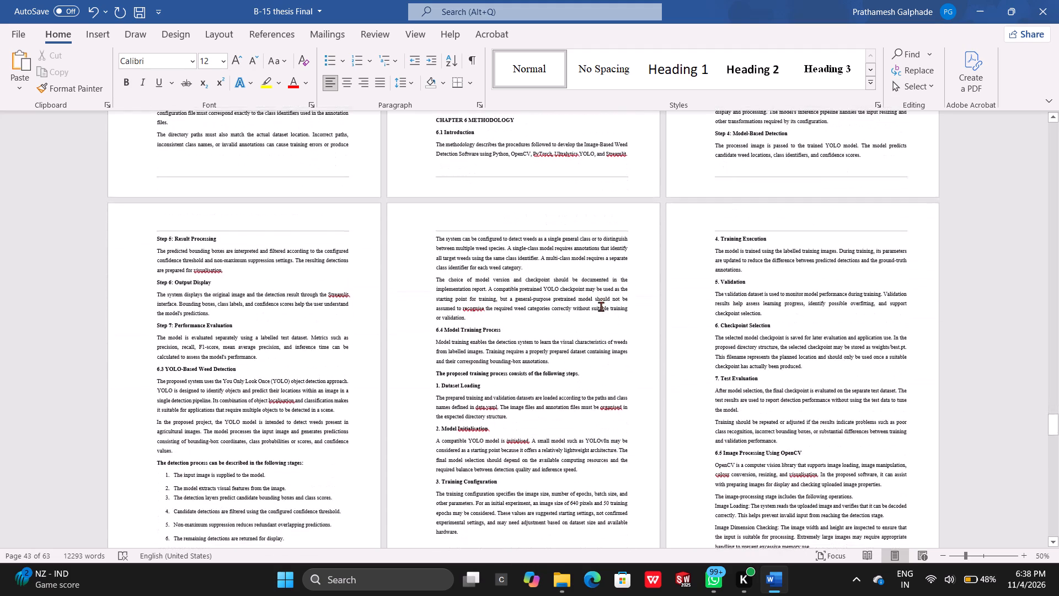
pyautogui.scroll(-19, 601, 306)
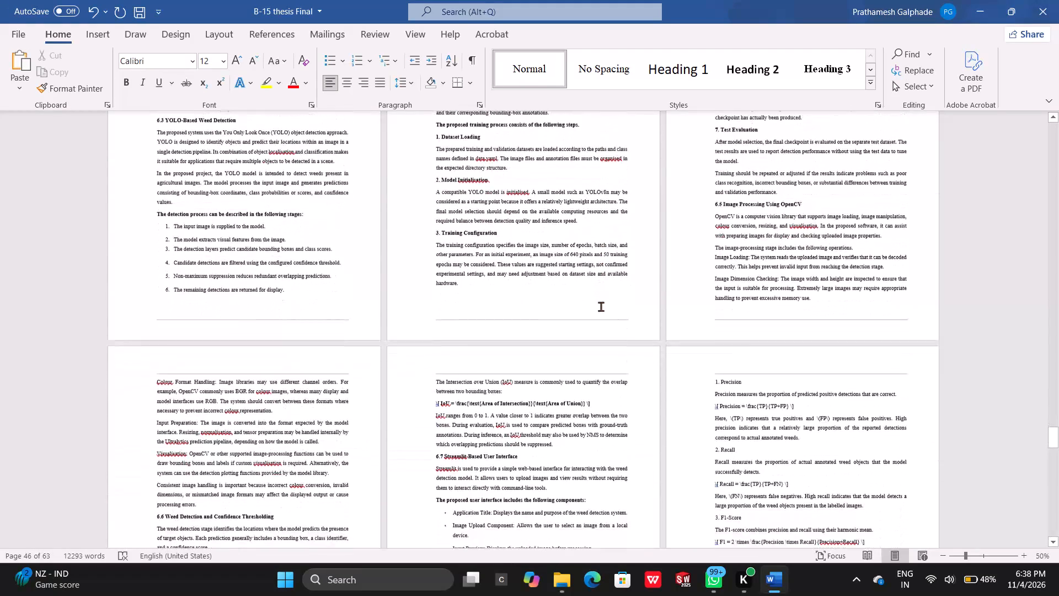
pyautogui.scroll(-5, 601, 306)
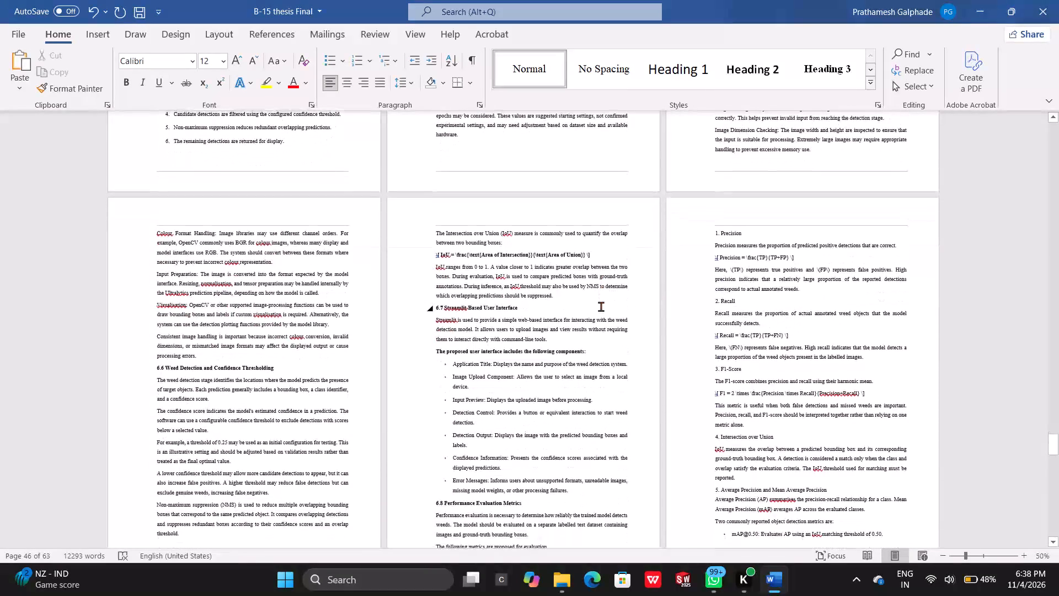
pyautogui.scroll(-15, 601, 306)
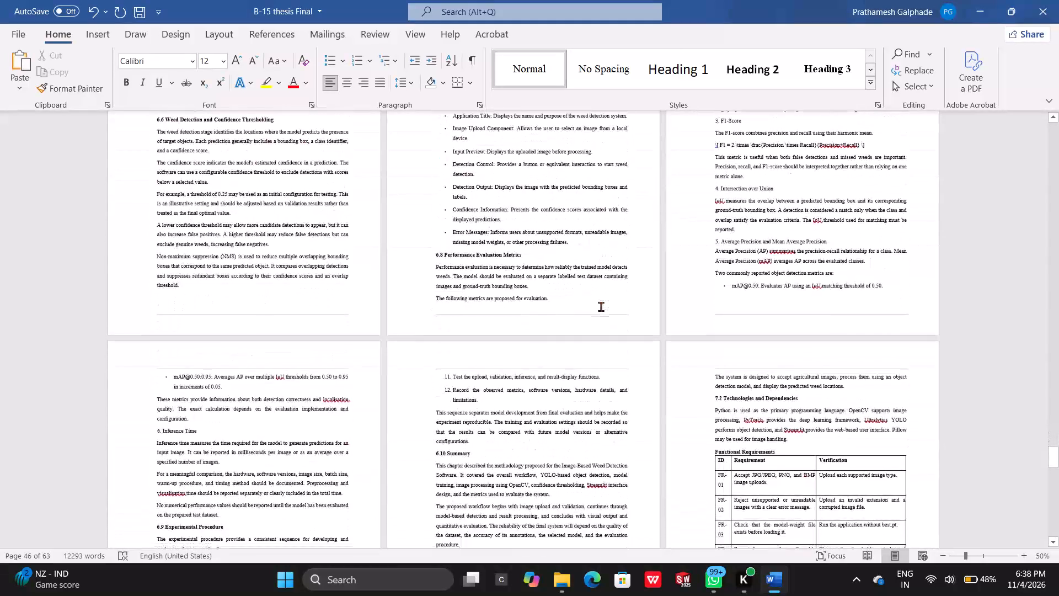
# Examine Chapters 7 to 10 and the References, including the functional and non-functional requirements tables.
pyautogui.scroll(-18, 601, 306)
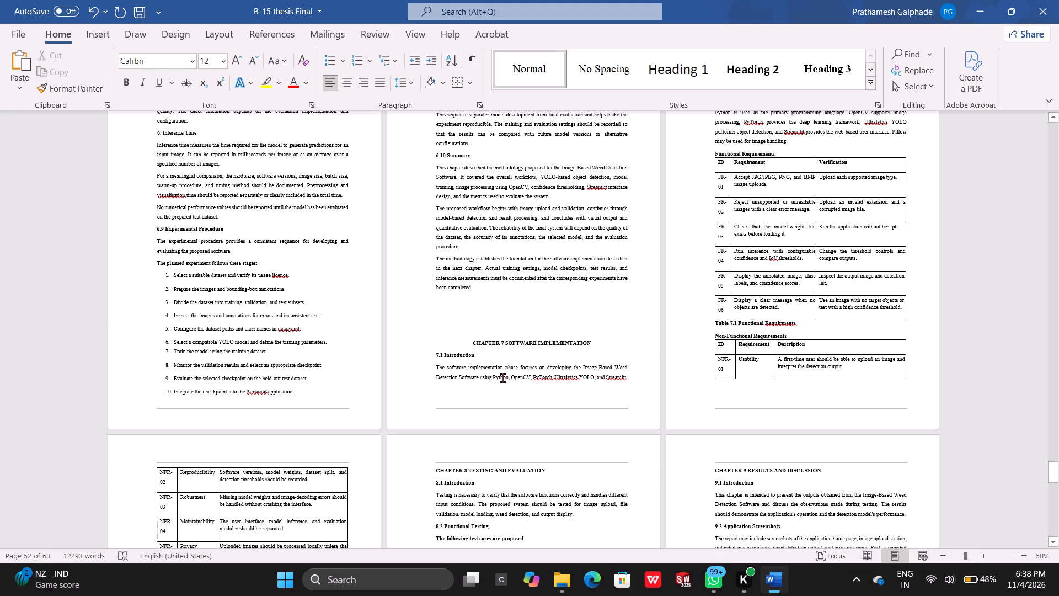
pyautogui.scroll(-4, 660, 339)
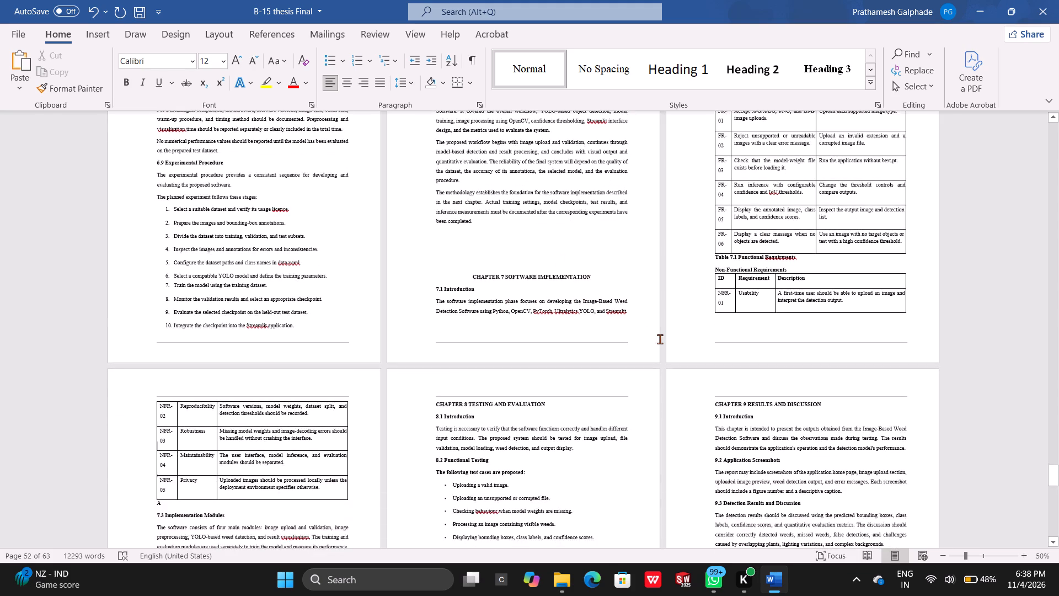
pyautogui.scroll(9, 660, 339)
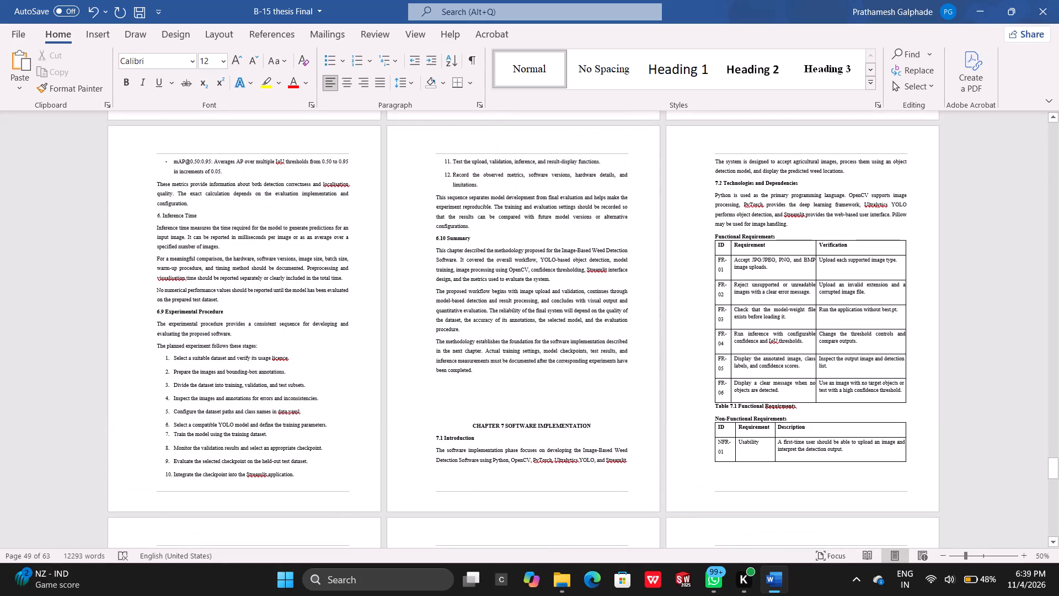
pyautogui.scroll(-12, 666, 326)
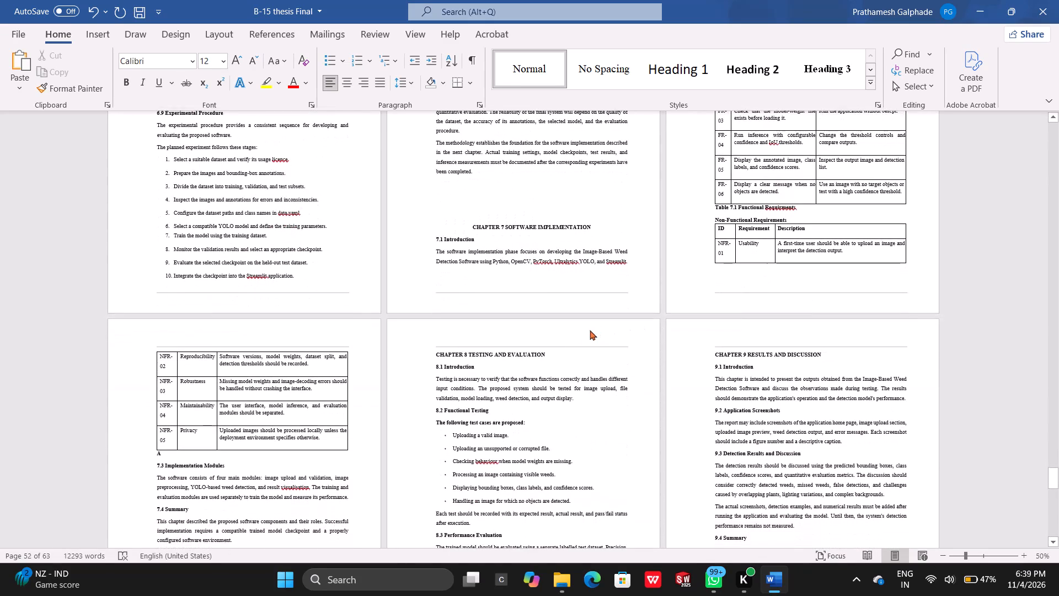
pyautogui.scroll(-13, 558, 331)
pyautogui.scroll(-9, 547, 334)
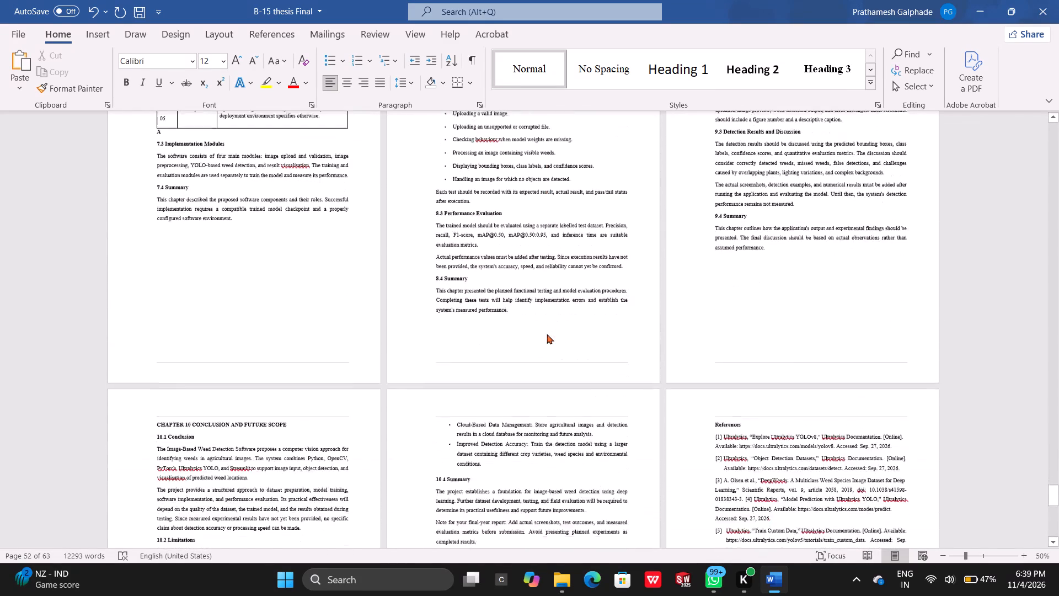
pyautogui.scroll(-8, 547, 334)
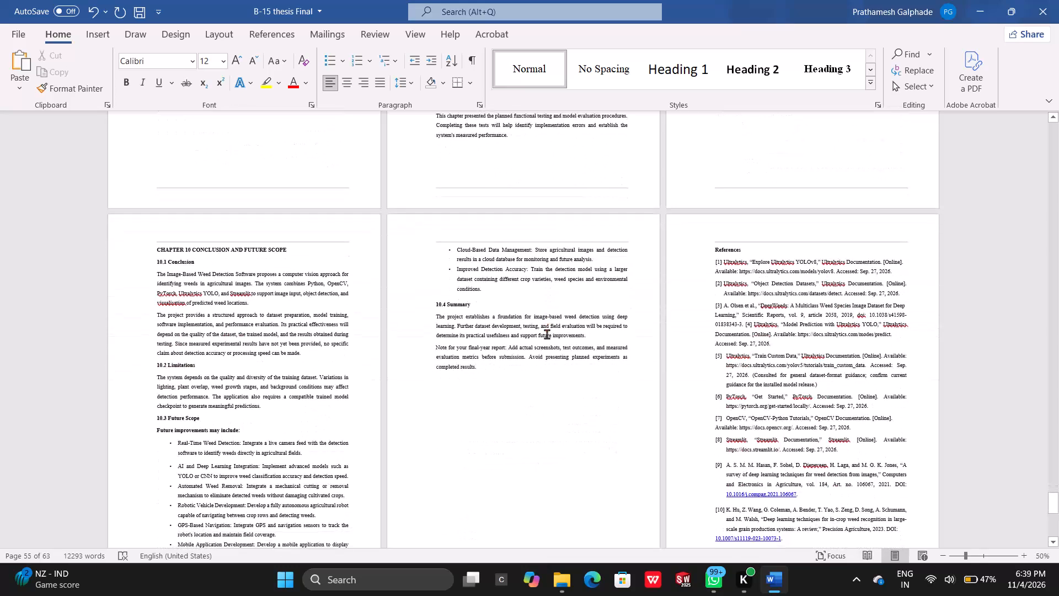
# Look back from the References through the preceding chapters to the Chapter 6 Methodology pages.
pyautogui.scroll(14, 547, 334)
pyautogui.scroll(-1, 547, 334)
pyautogui.scroll(20, 547, 334)
pyautogui.scroll(6, 547, 334)
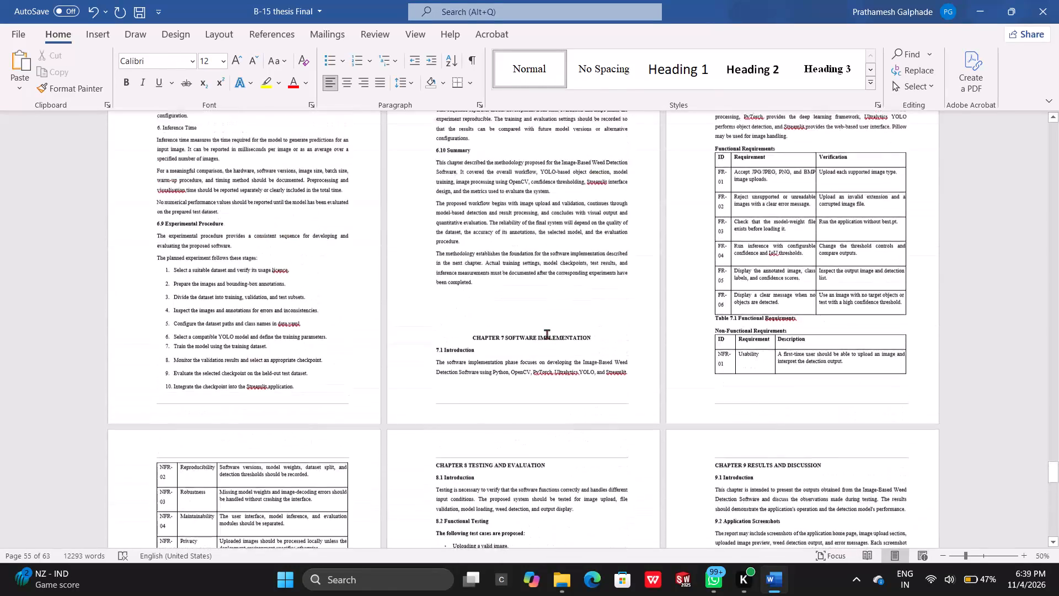
pyautogui.scroll(20, 547, 334)
pyautogui.scroll(14, 547, 334)
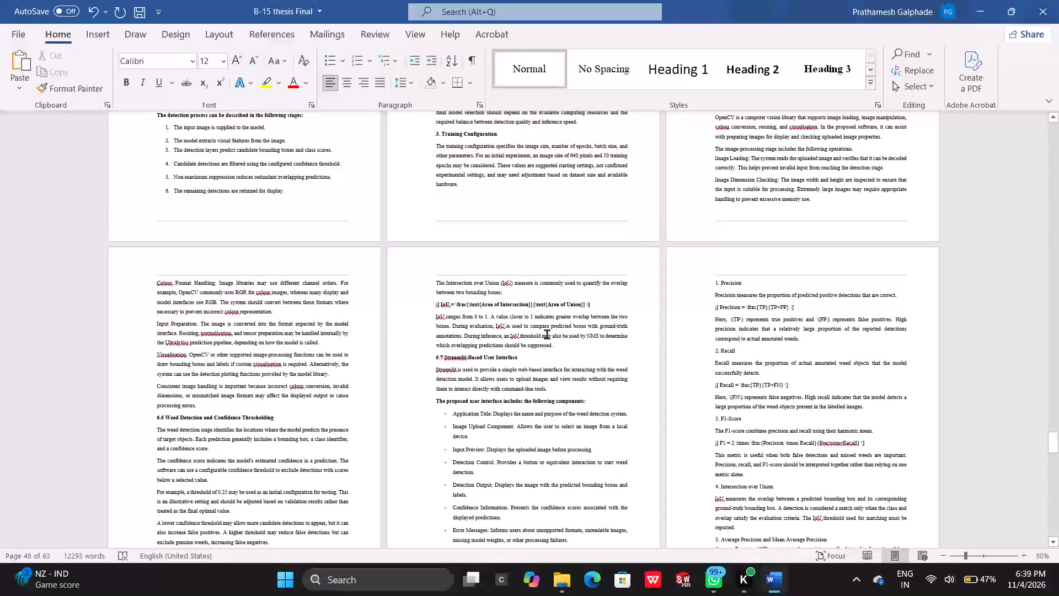
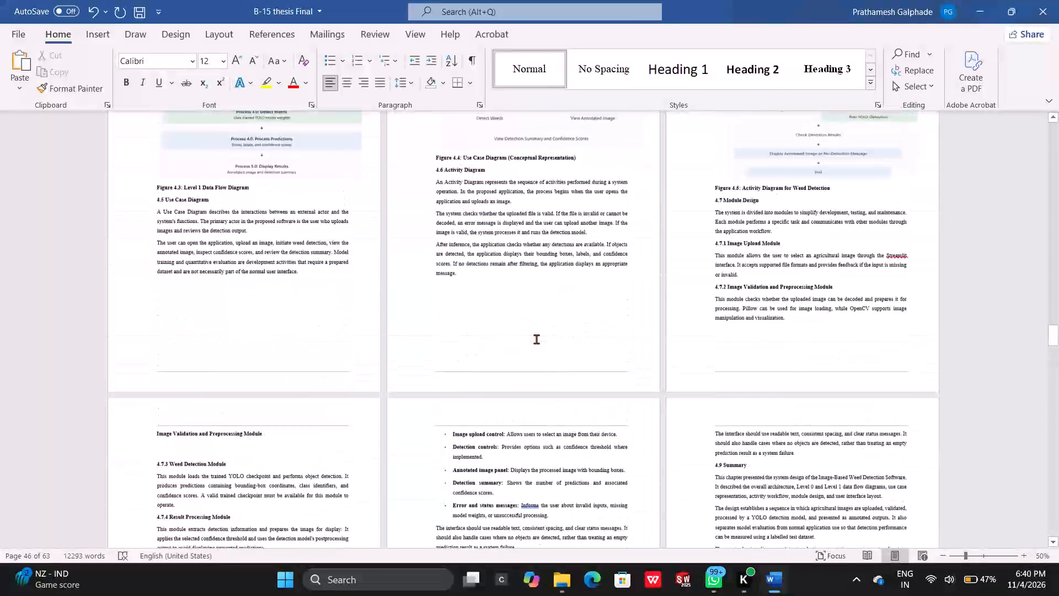
# Look over the page overview of the whole thesis and its front matter, including the table of contents and the abbreviations list.
pyautogui.scroll(13, 536, 339)
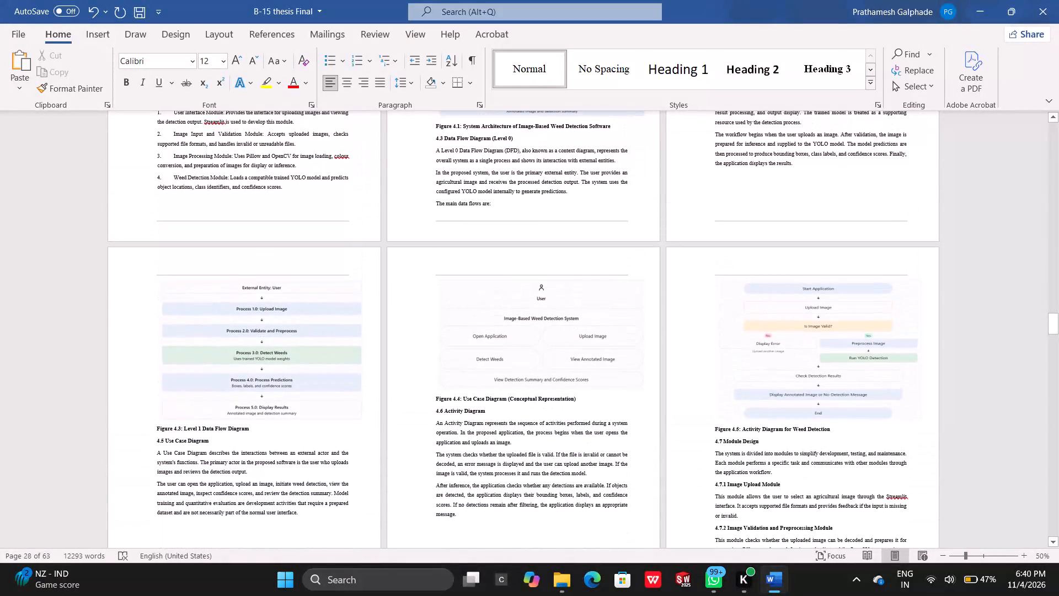
pyautogui.keyDown('ctrl'); pyautogui.scroll(-6, 536, 339); pyautogui.keyUp('ctrl')
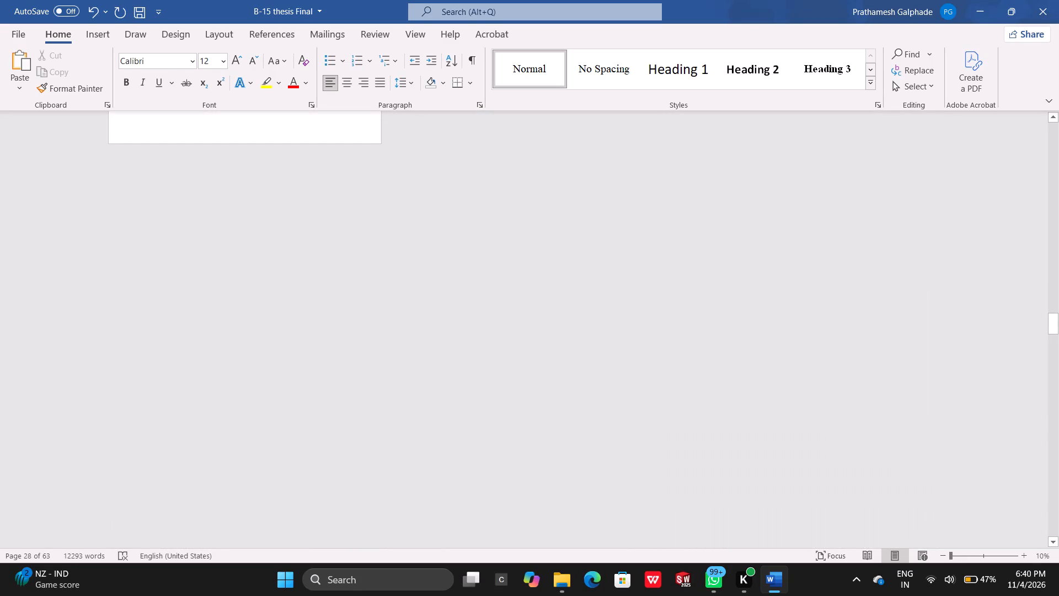
pyautogui.scroll(2, 557, 430)
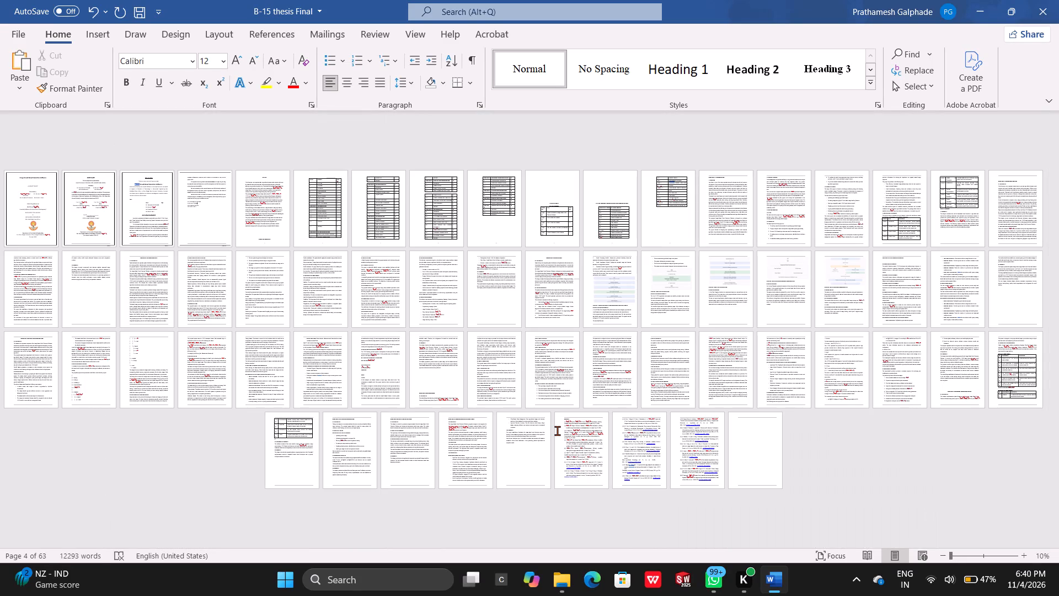
pyautogui.keyDown('ctrl'); pyautogui.scroll(14, 557, 430); pyautogui.keyUp('ctrl')
pyautogui.scroll(-2, 557, 430)
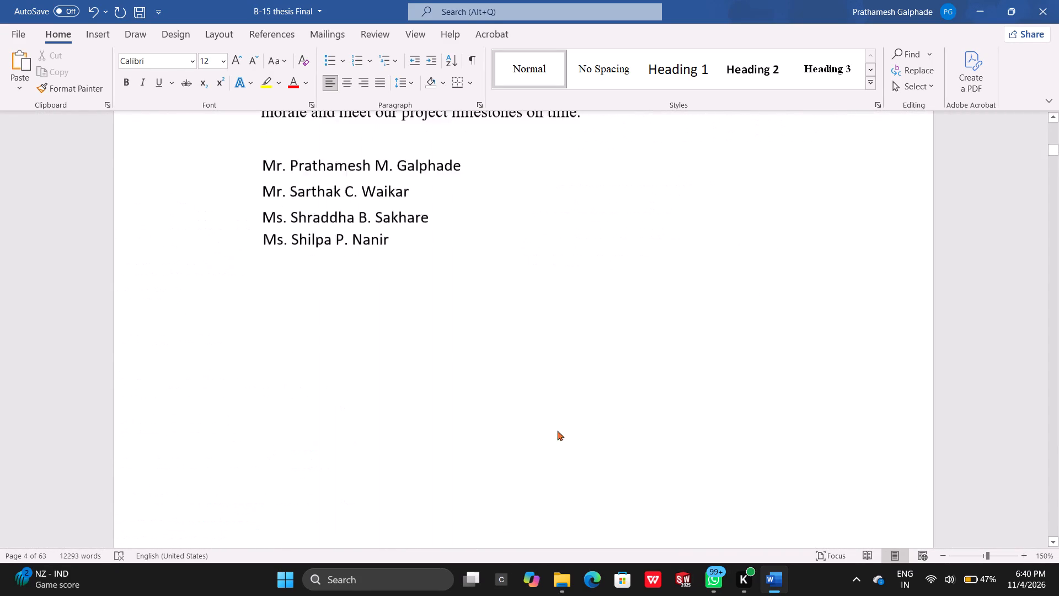
pyautogui.scroll(-13, 557, 430)
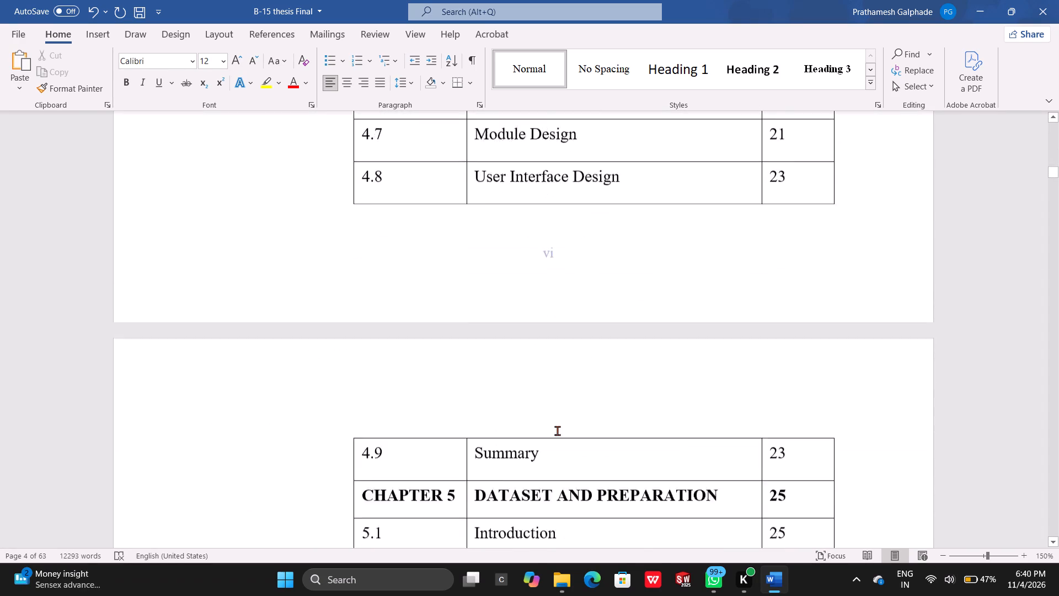
pyautogui.scroll(-11, 557, 430)
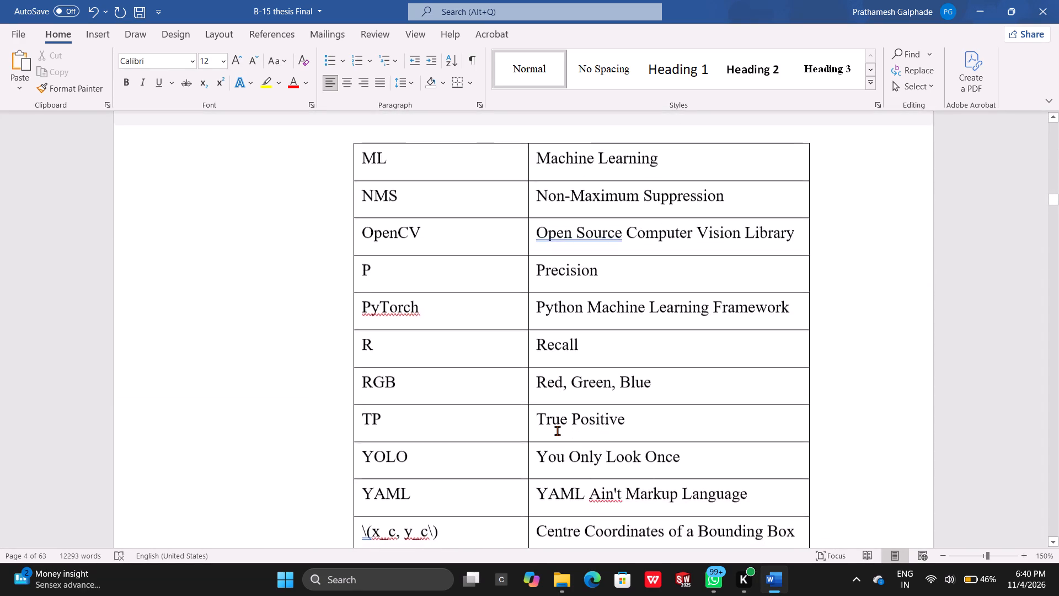
# Look through Chapters 1 and 2, including the project scope, the significance of the project and the Chapter 2 summary.
pyautogui.scroll(-8, 557, 430)
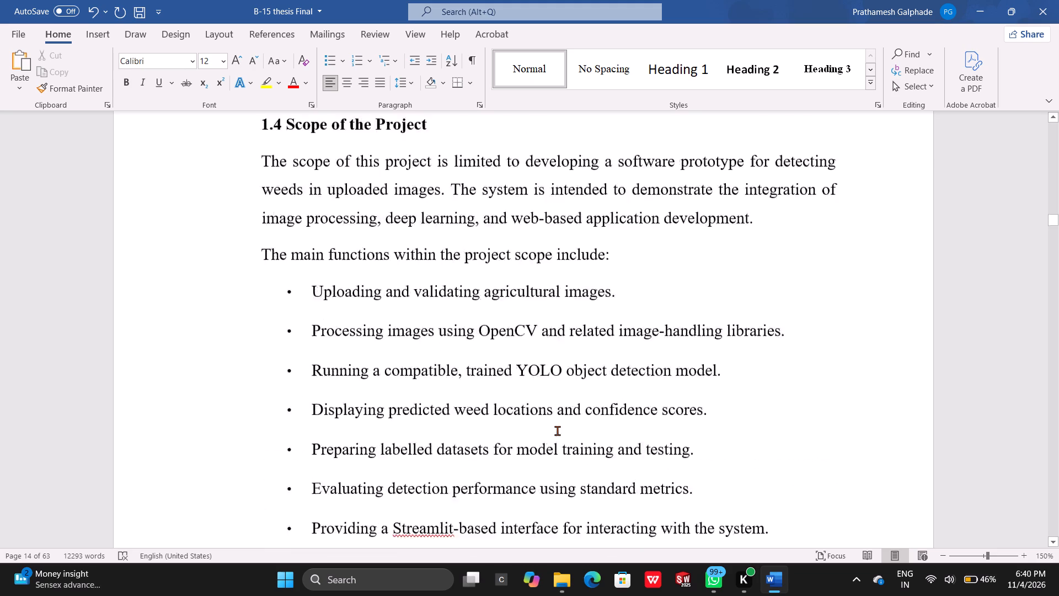
pyautogui.scroll(-1, 557, 430)
pyautogui.keyDown('ctrl'); pyautogui.scroll(-4, 557, 430); pyautogui.keyUp('ctrl')
pyautogui.scroll(-3, 557, 430)
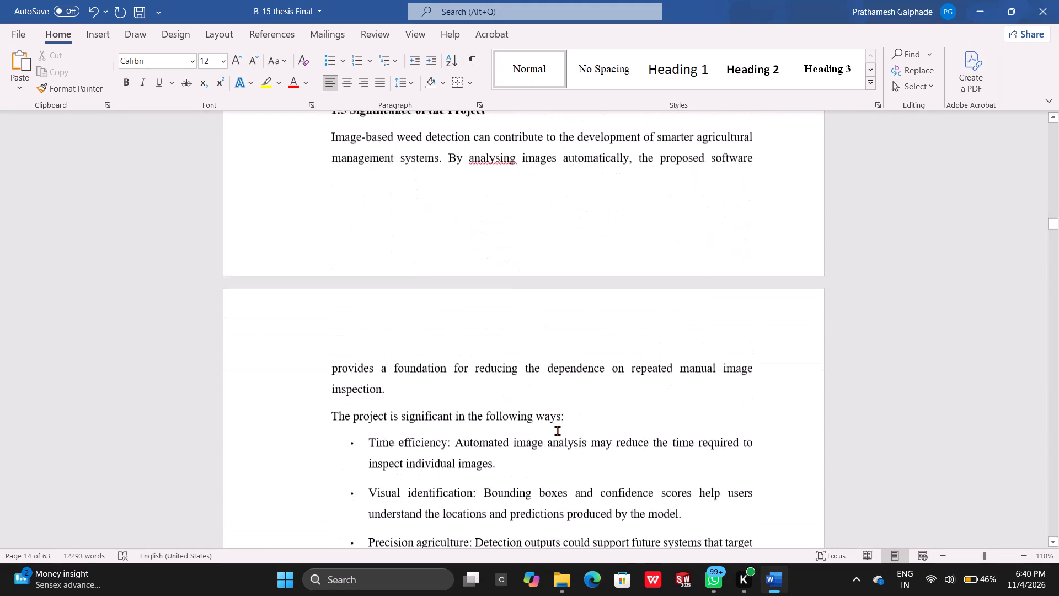
pyautogui.scroll(-9, 557, 430)
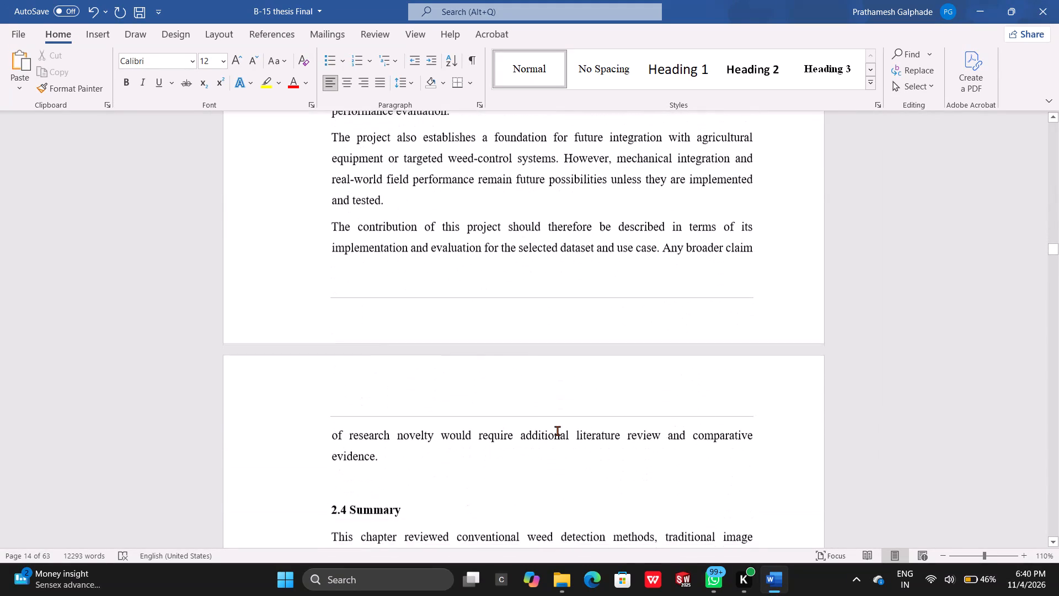
pyautogui.scroll(-4, 557, 430)
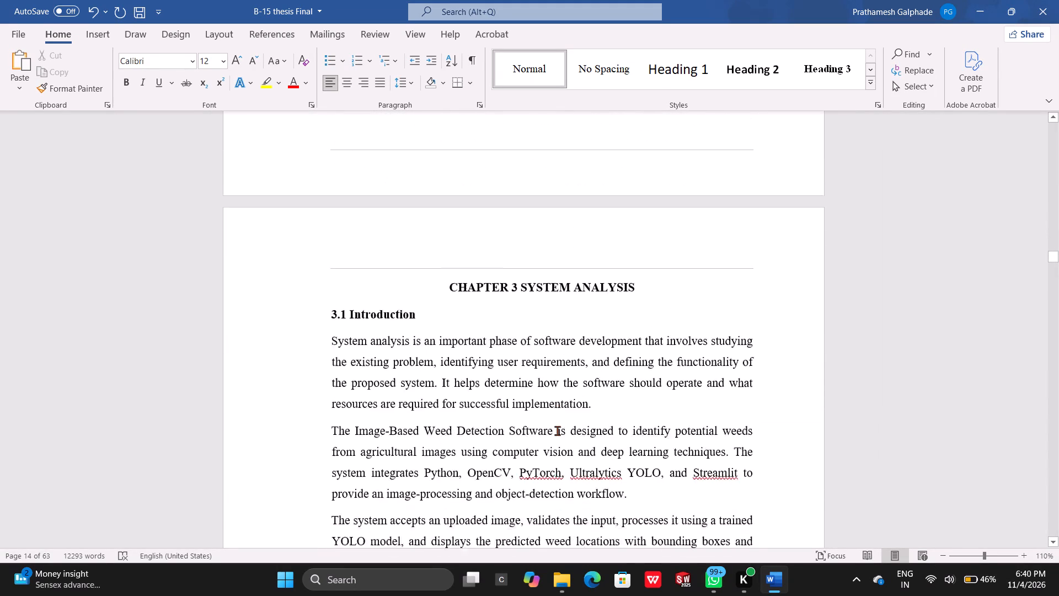
# Look through Chapter 3 System Analysis, including the proposed system, the feasibility study and the hardware and software requirements.
pyautogui.scroll(-9, 557, 430)
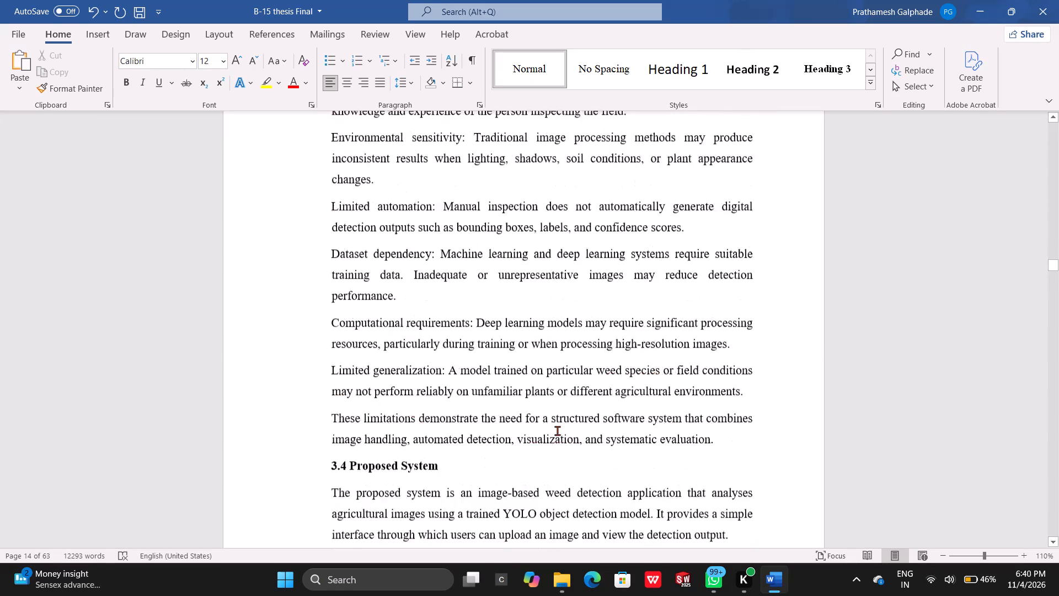
pyautogui.scroll(-7, 557, 430)
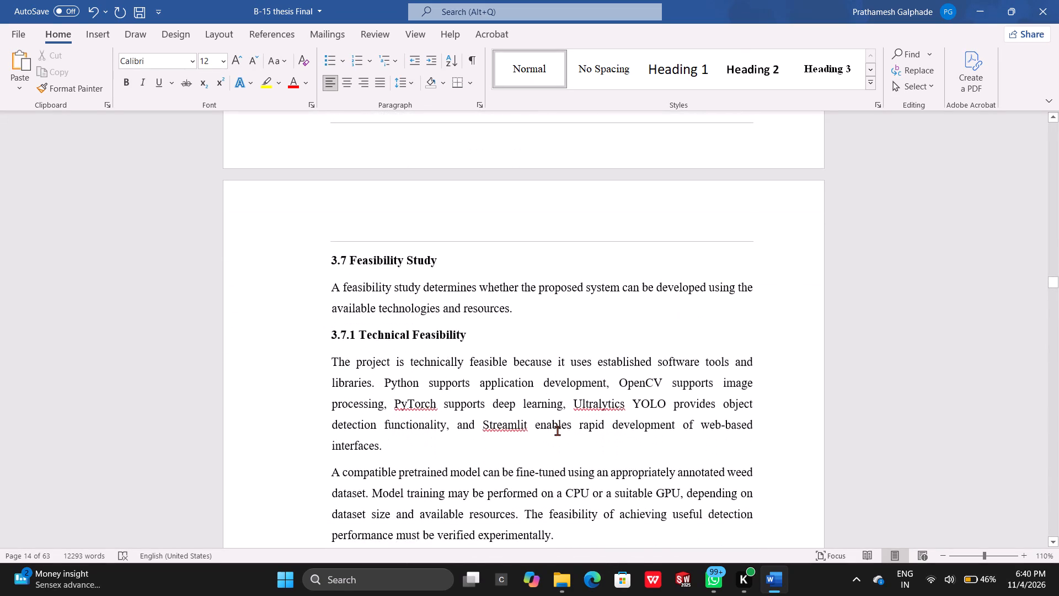
pyautogui.scroll(-5, 557, 430)
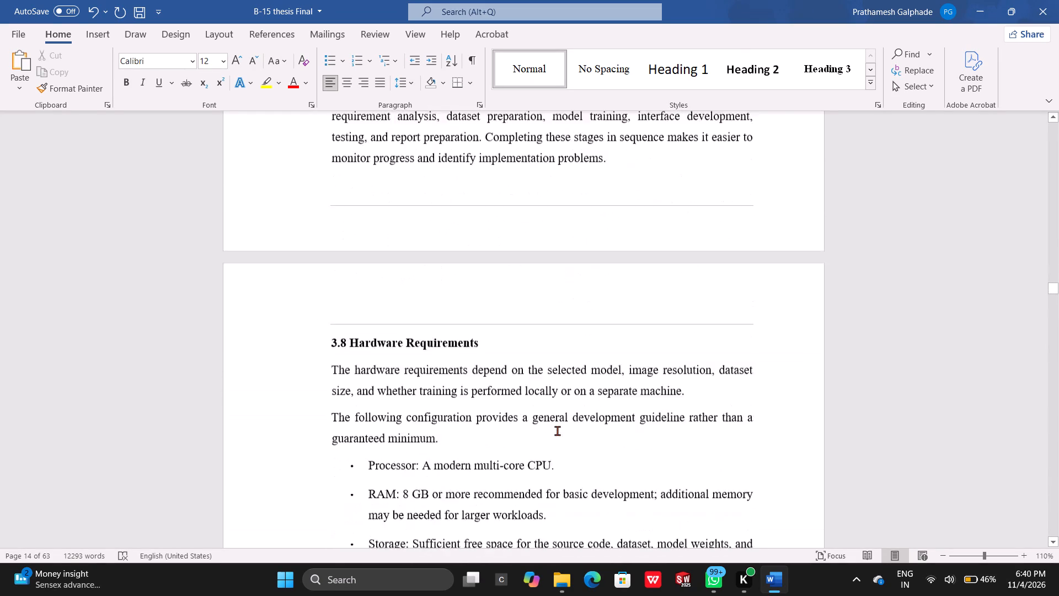
pyautogui.scroll(-6, 557, 430)
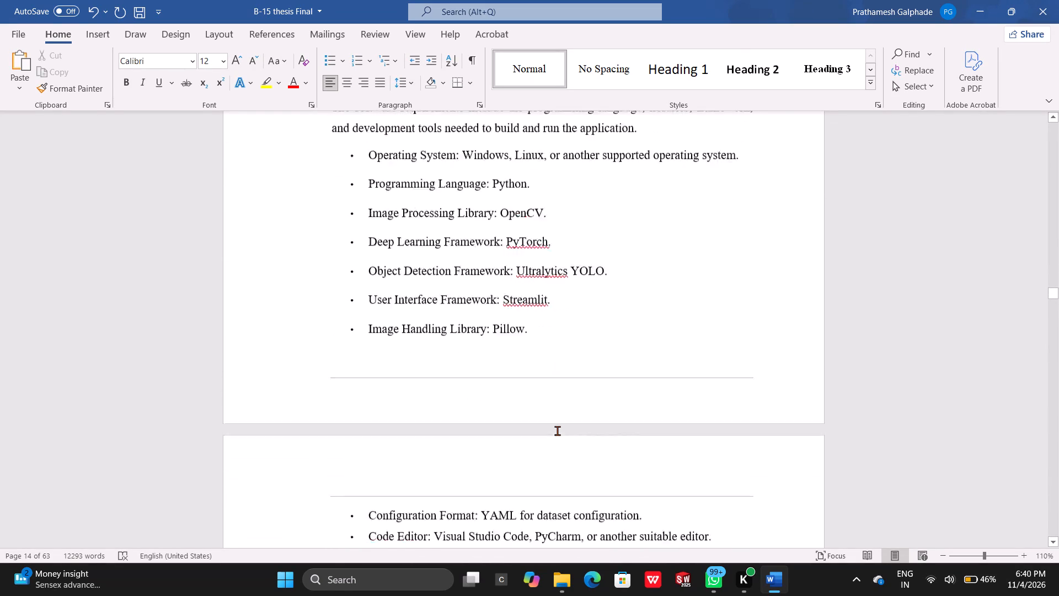
pyautogui.scroll(-2, 557, 430)
# Examine Chapter 4 System Design from the introduction through the system architecture and the Level 0 and Level 1 data flow diagrams.
pyautogui.scroll(-2, 557, 430)
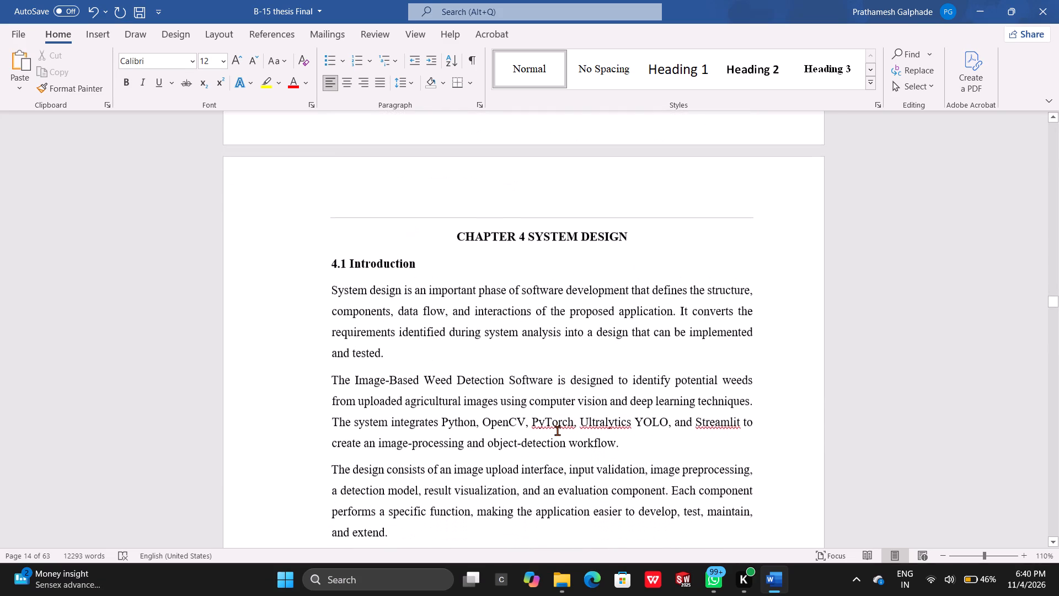
pyautogui.scroll(-3, 557, 430)
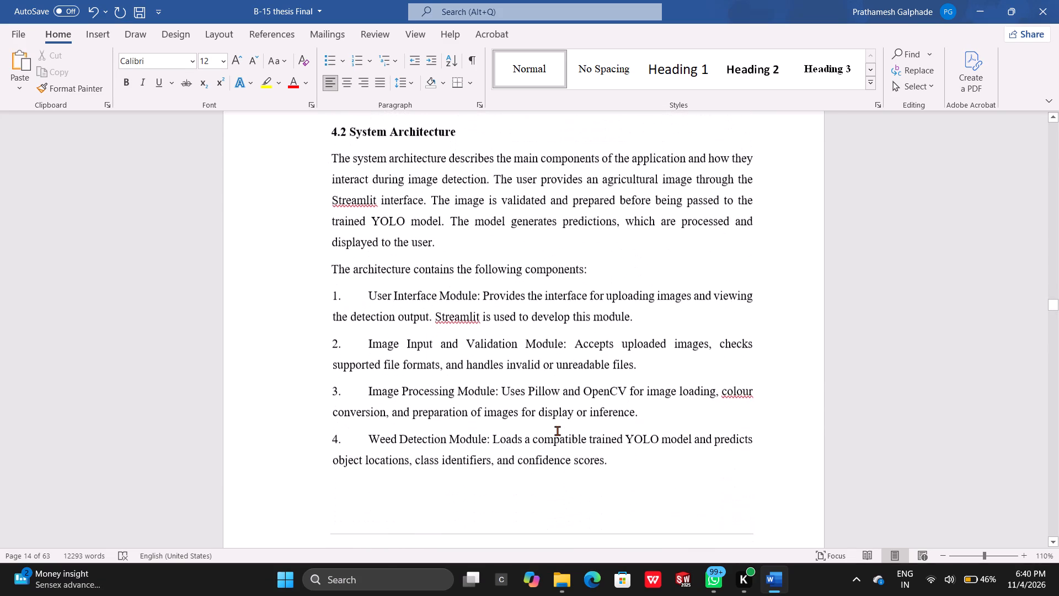
pyautogui.scroll(-2, 557, 430)
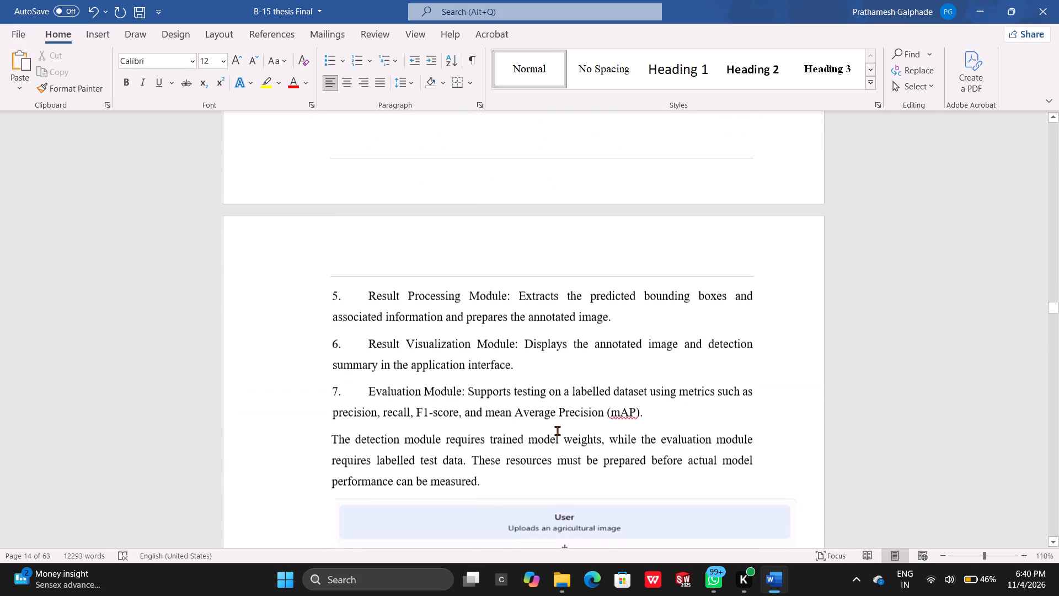
pyautogui.scroll(-1, 557, 430)
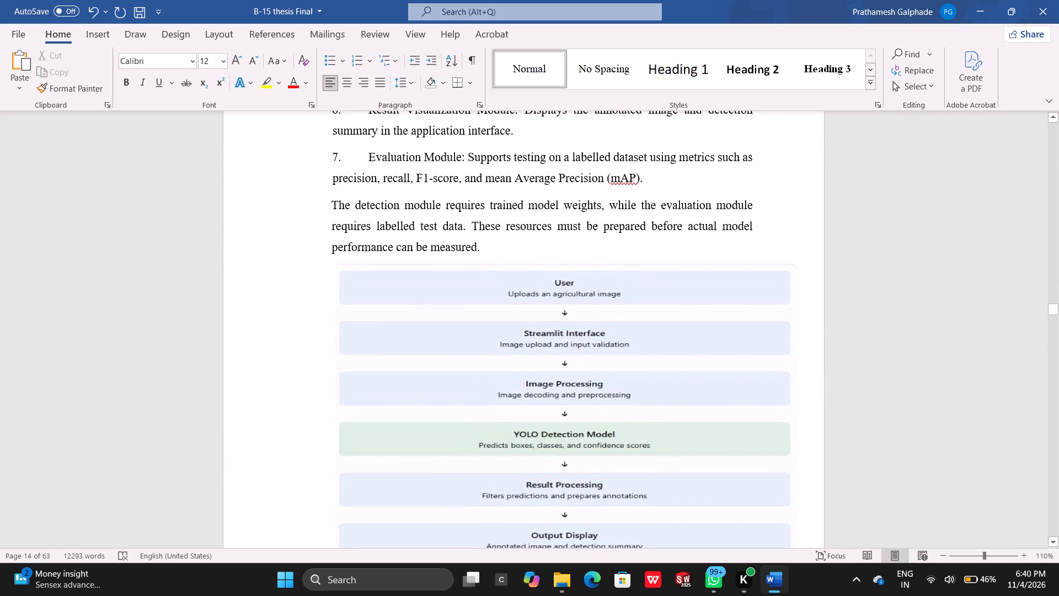
pyautogui.scroll(-4, 557, 430)
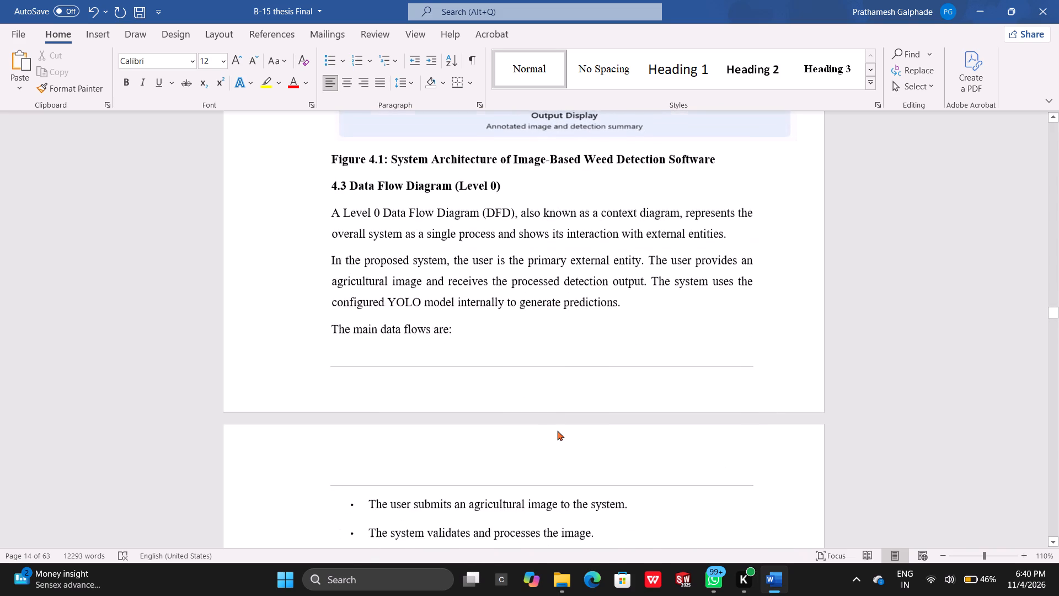
pyautogui.scroll(-3, 557, 430)
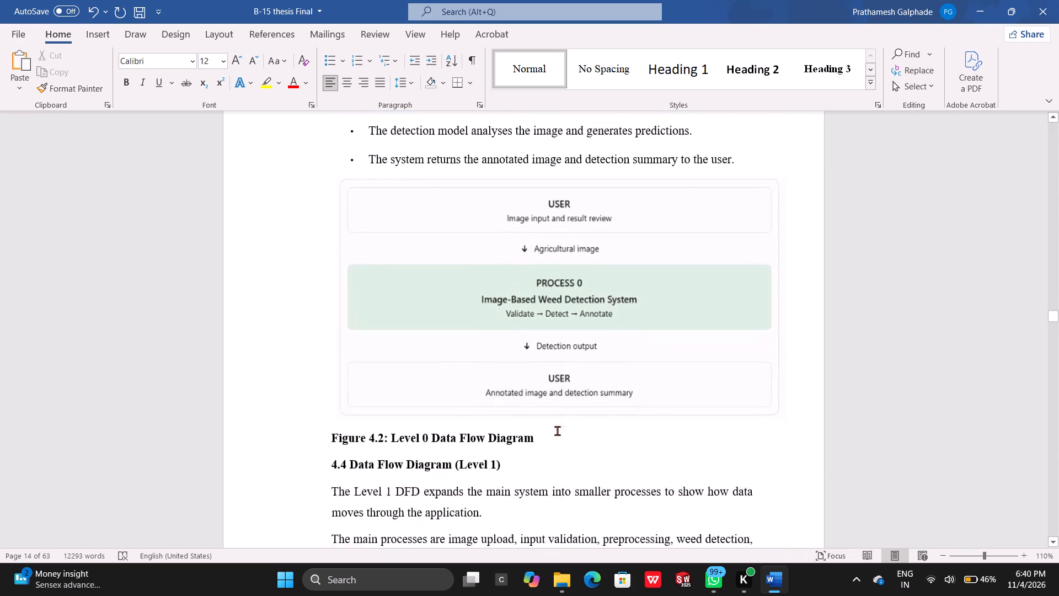
pyautogui.scroll(-3, 557, 430)
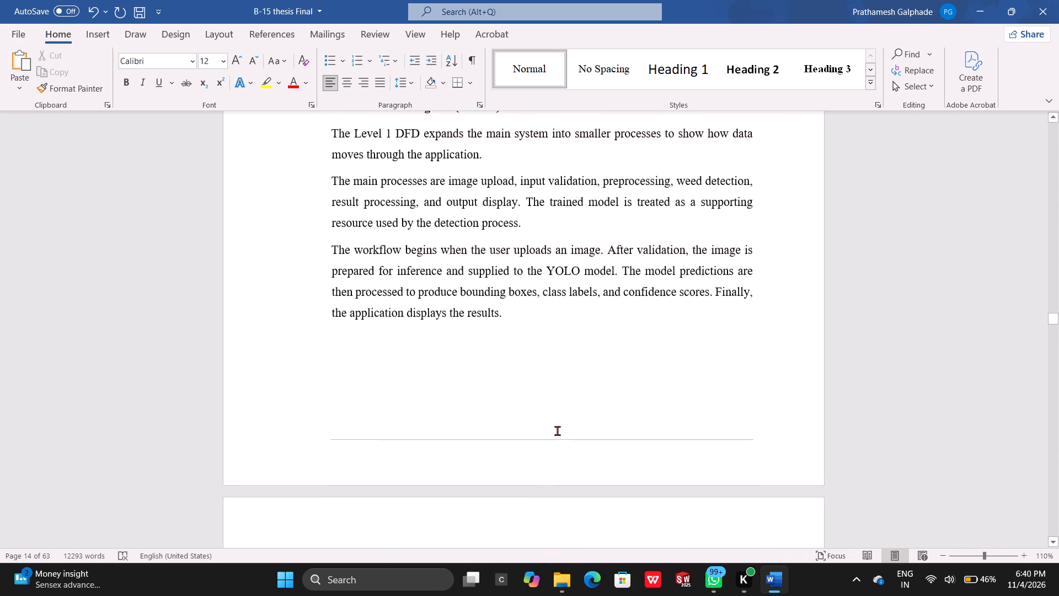
pyautogui.scroll(-6, 557, 430)
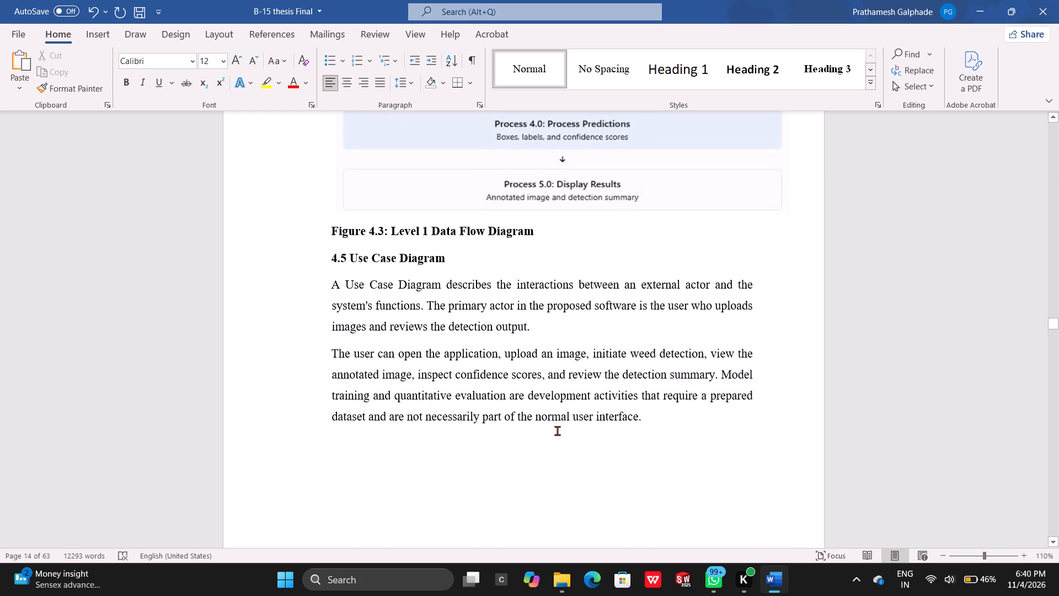
# Examine the activity diagram, the 4.7 module design sections and the 4.8 User Interface Design pages, continuing to 5.2 Dataset Selection.
pyautogui.scroll(-7, 557, 430)
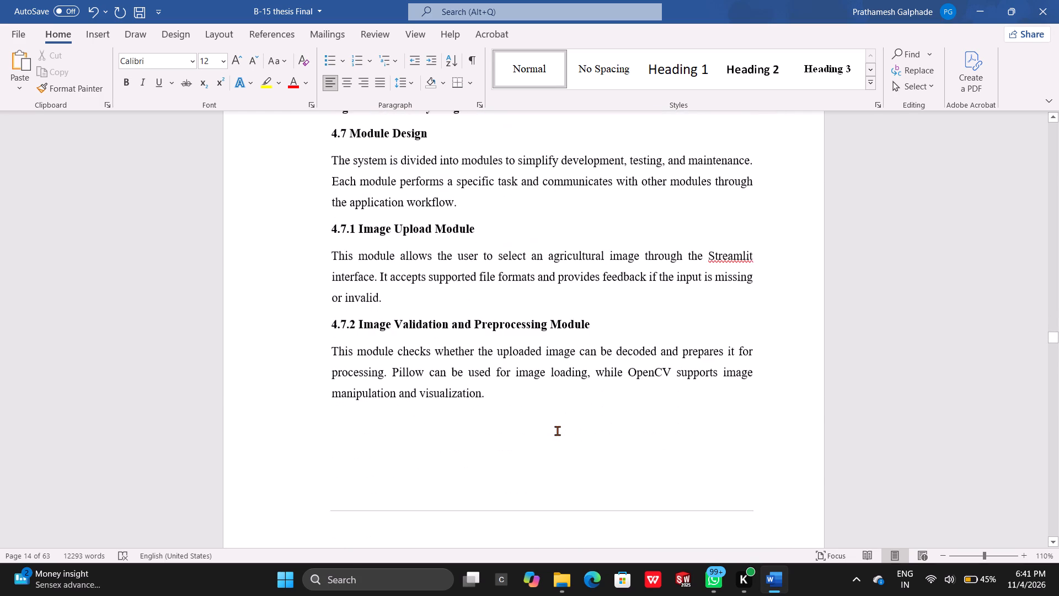
pyautogui.scroll(1, 557, 430)
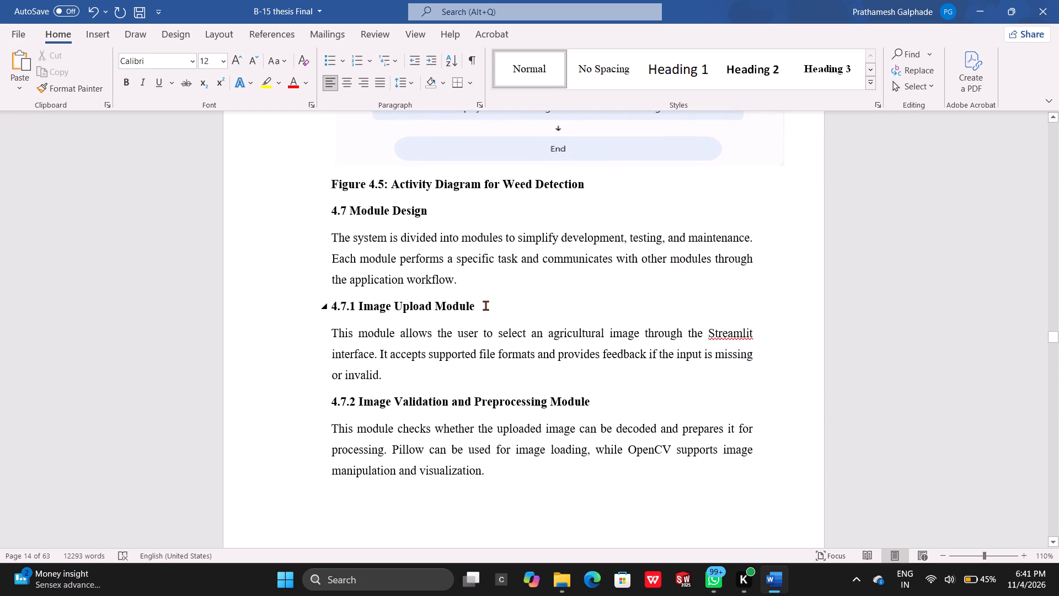
pyautogui.scroll(-4, 485, 305)
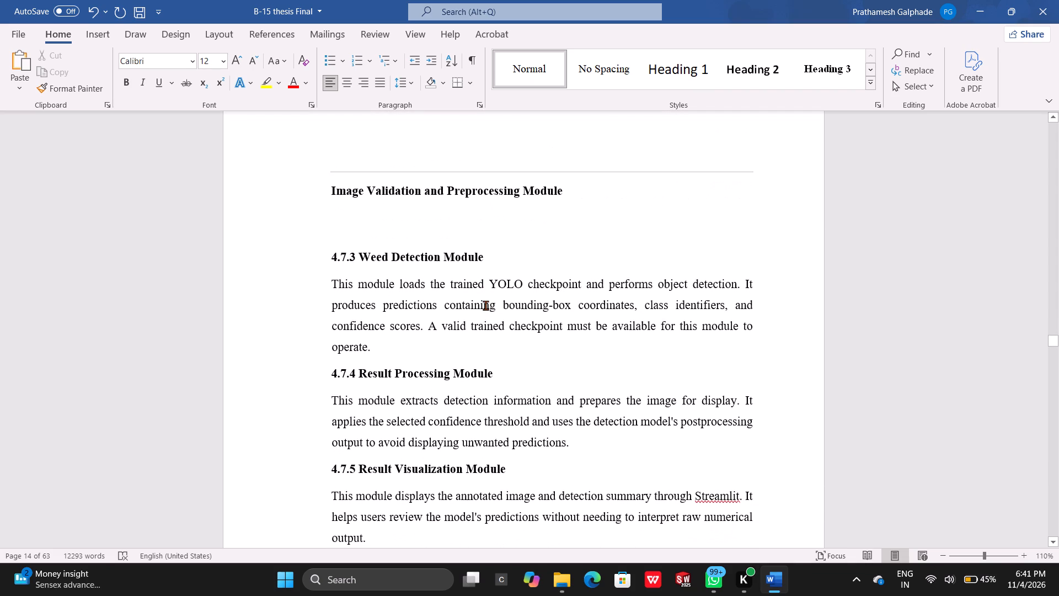
pyautogui.scroll(-2, 485, 305)
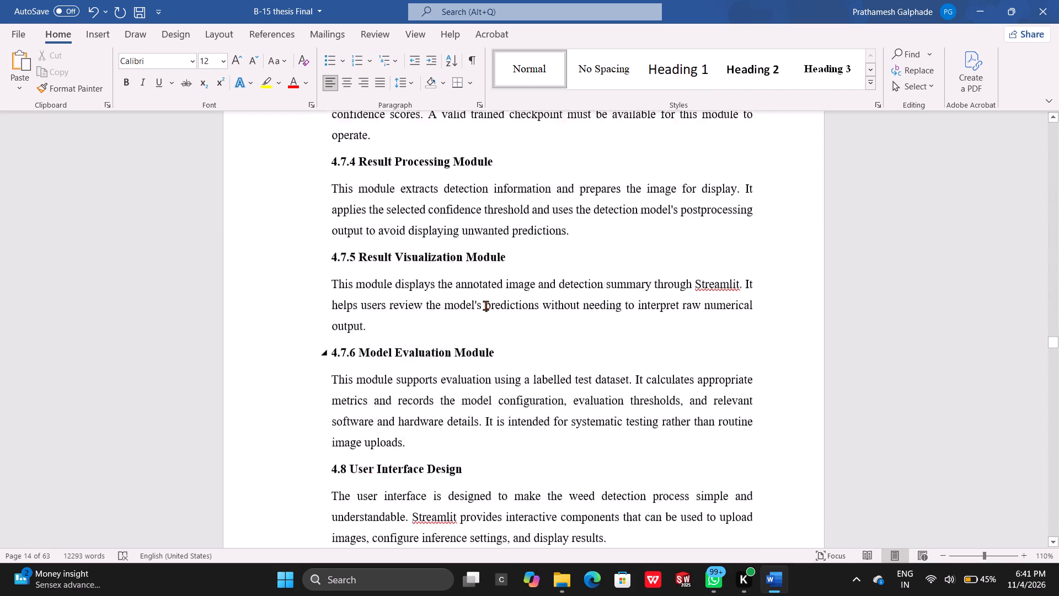
pyautogui.scroll(-5, 485, 305)
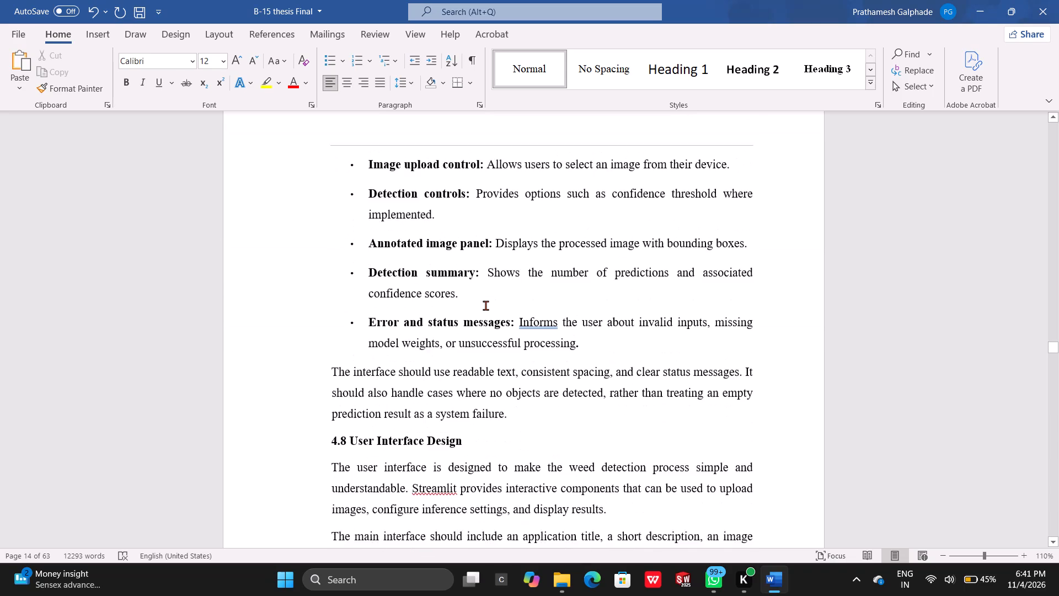
pyautogui.scroll(-2, 485, 305)
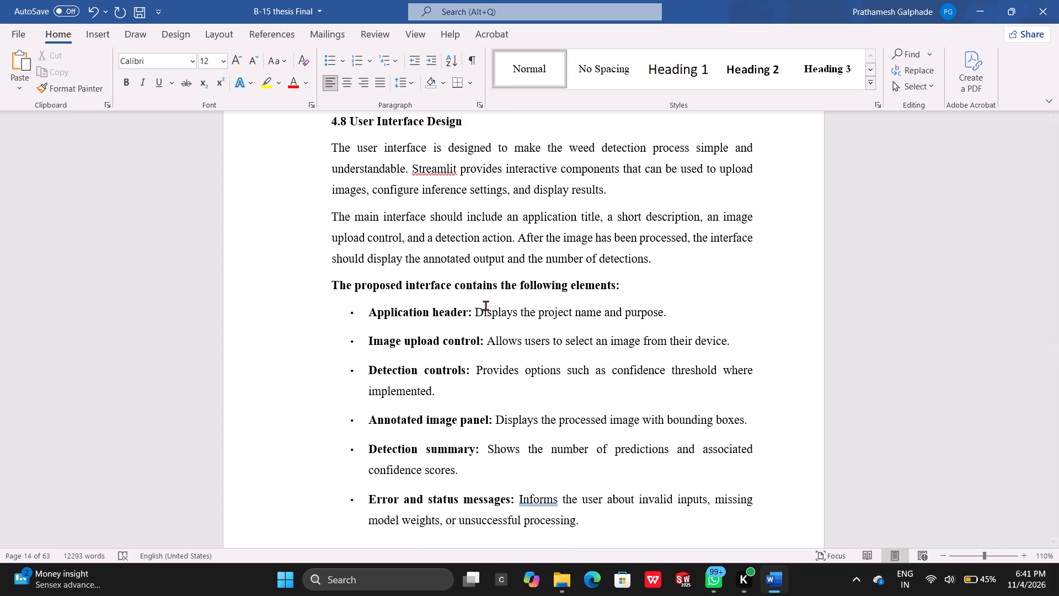
pyautogui.scroll(-11, 485, 305)
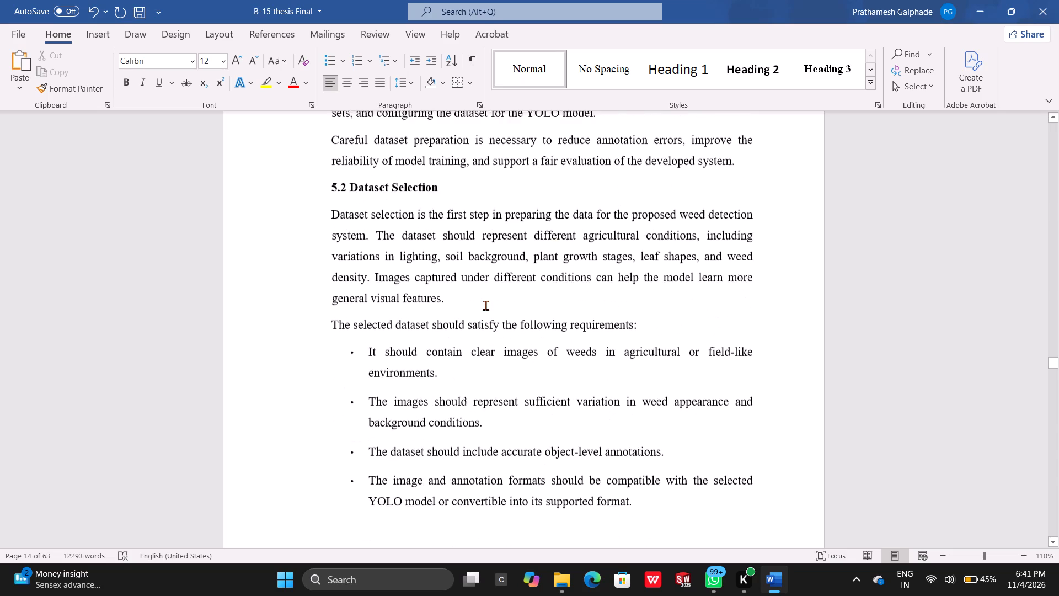
# Recheck the pages from the start of Chapter 5 back through 4.8 User Interface Design to the 4.7 module sections.
pyautogui.scroll(3, 485, 305)
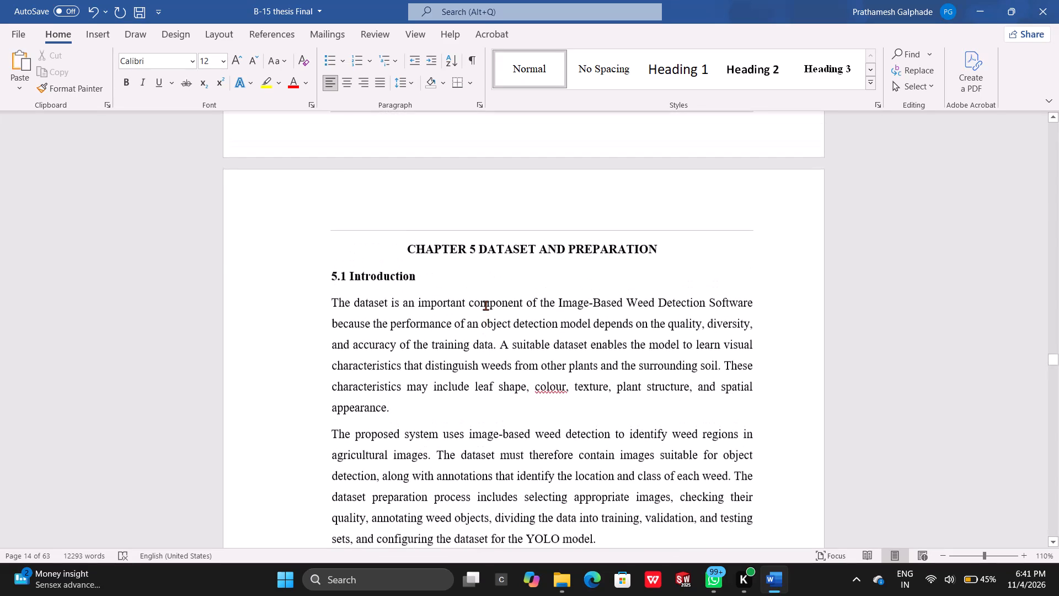
pyautogui.scroll(6, 485, 305)
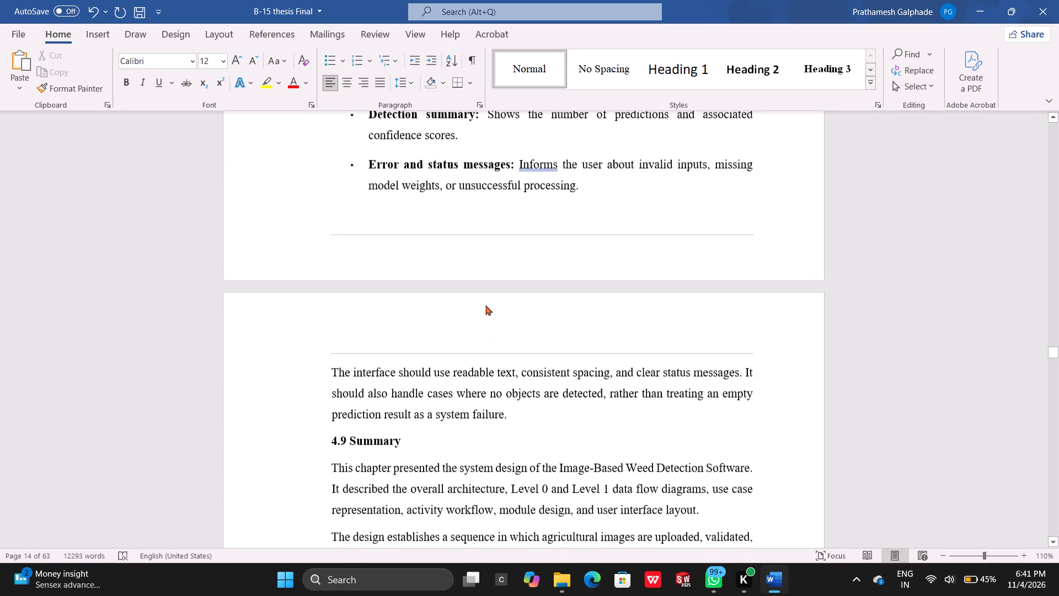
pyautogui.scroll(1, 485, 305)
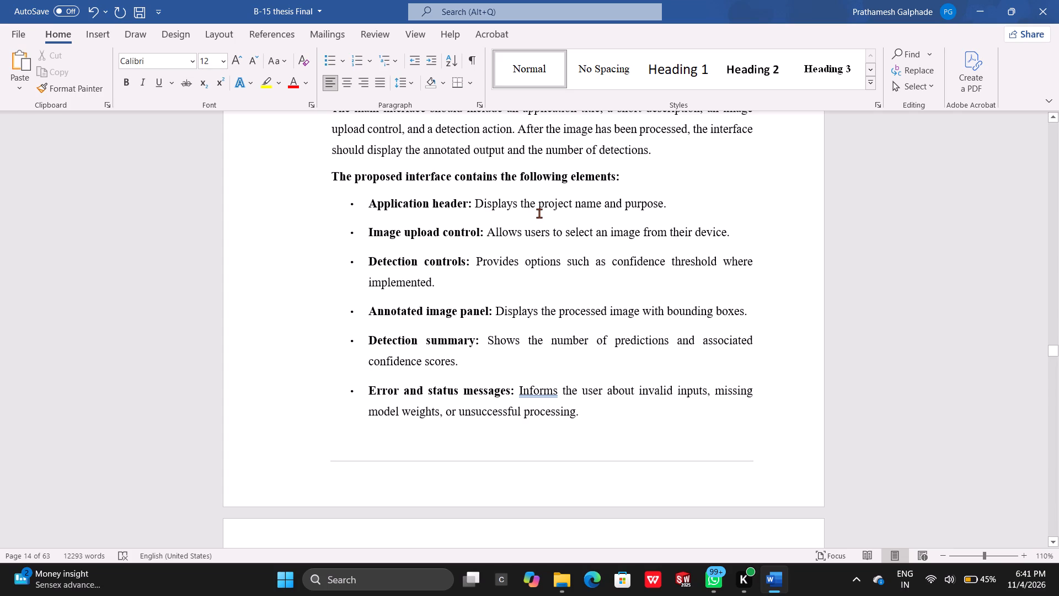
pyautogui.scroll(3, 539, 213)
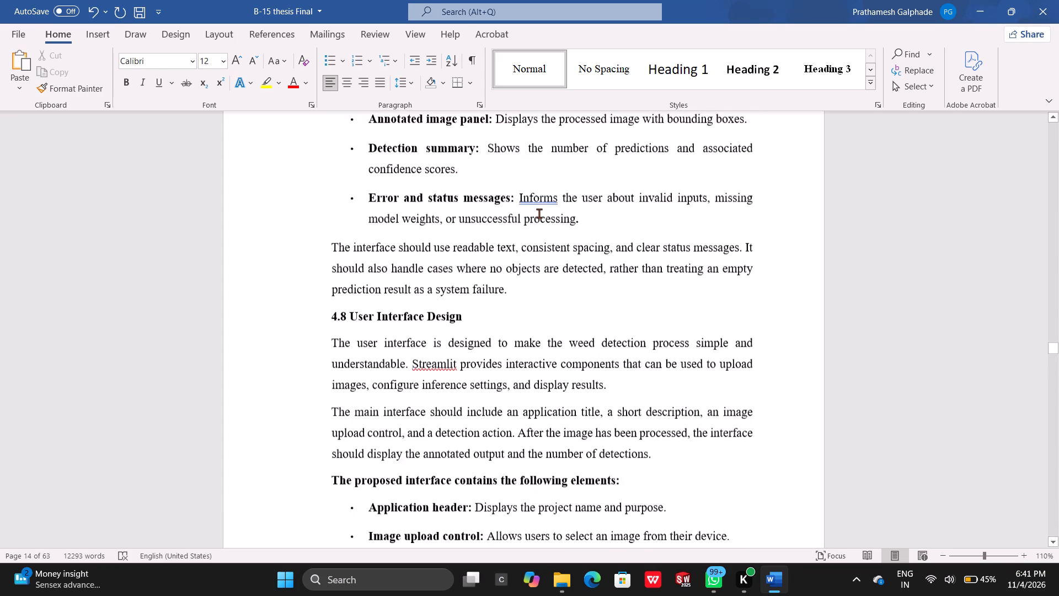
pyautogui.scroll(3, 539, 213)
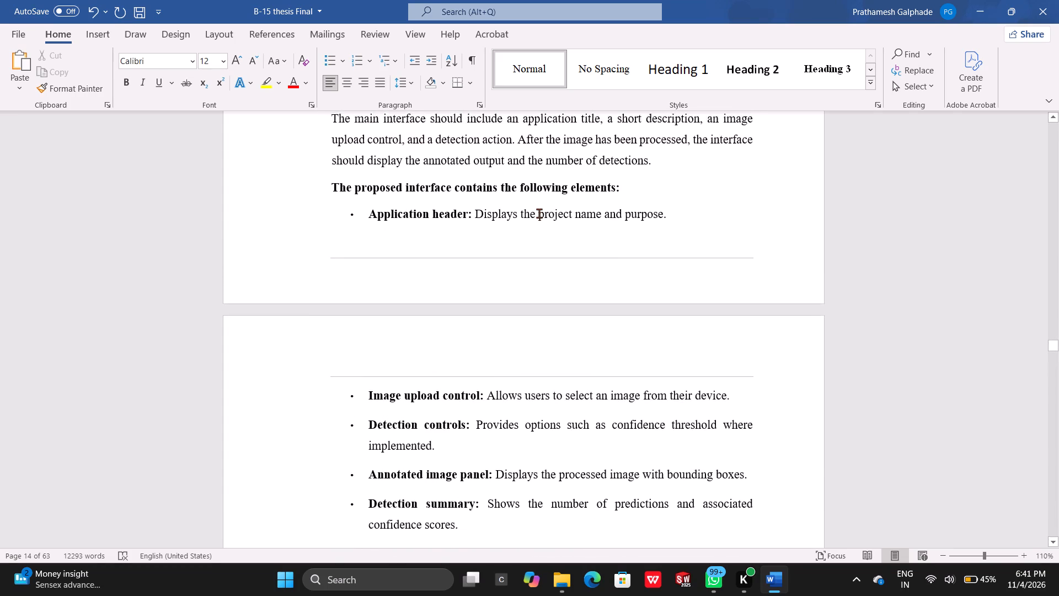
pyautogui.scroll(3, 539, 213)
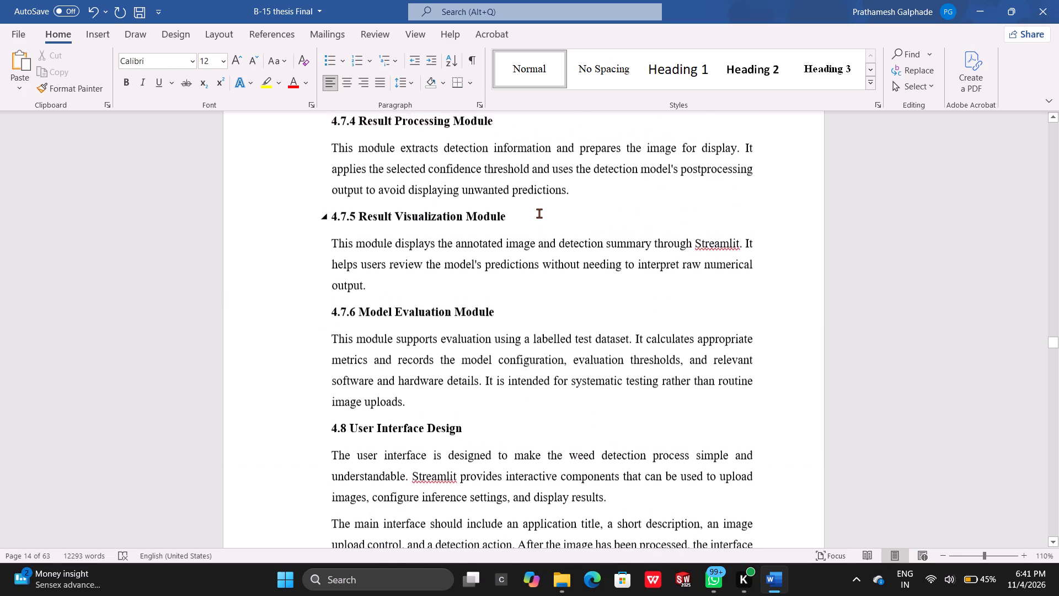
# Add an empty line below the 4.7 Module Design introductory paragraph, before the 4.7.1 heading.
pyautogui.scroll(1, 539, 213)
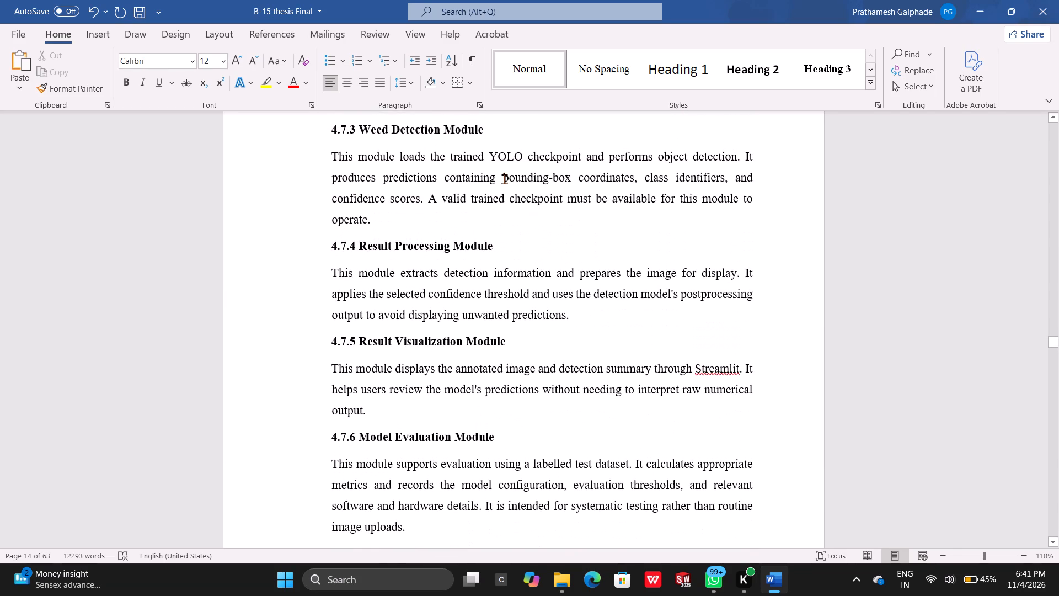
pyautogui.scroll(4, 504, 179)
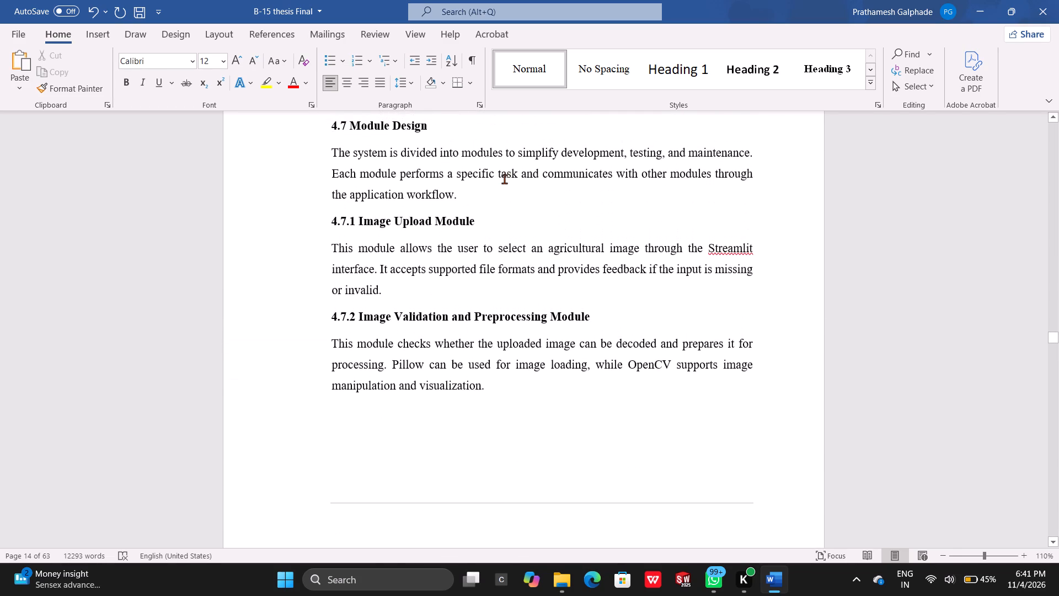
pyautogui.scroll(1, 504, 179)
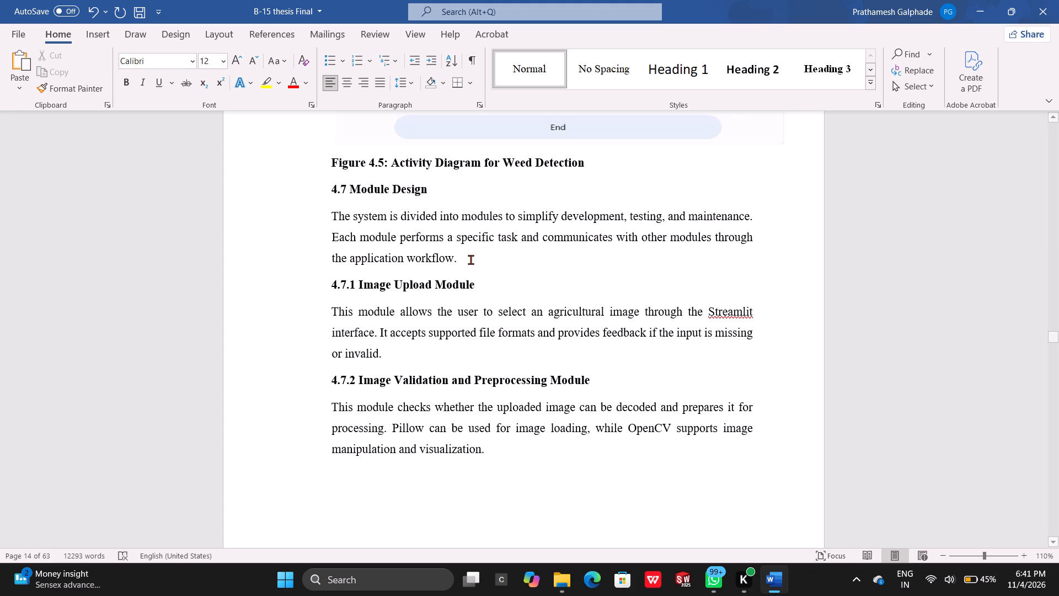
pyautogui.click(470, 259)
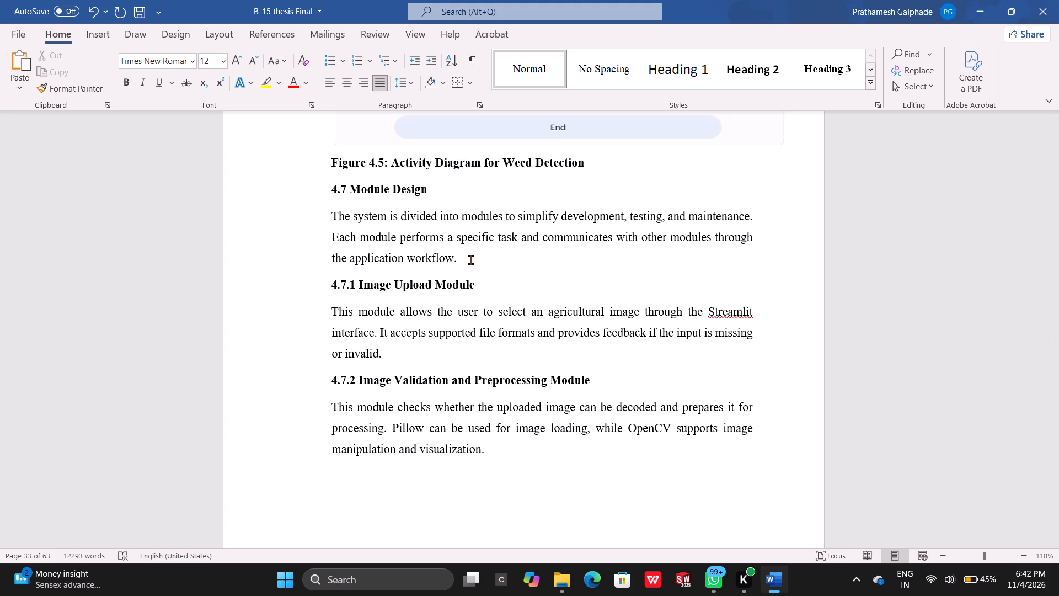
pyautogui.press('Return')
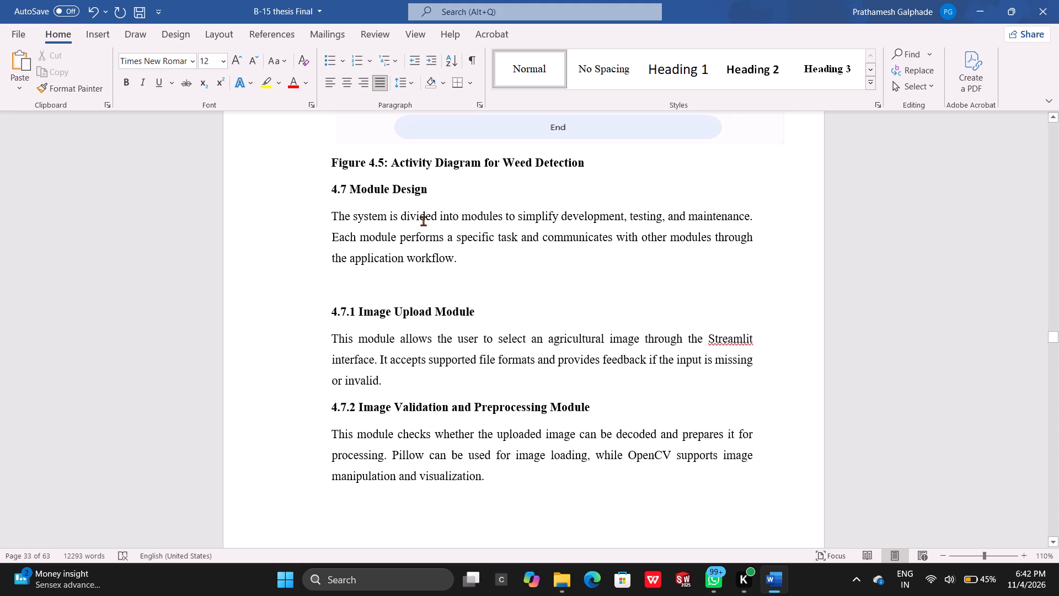
pyautogui.rightClick(378, 279)
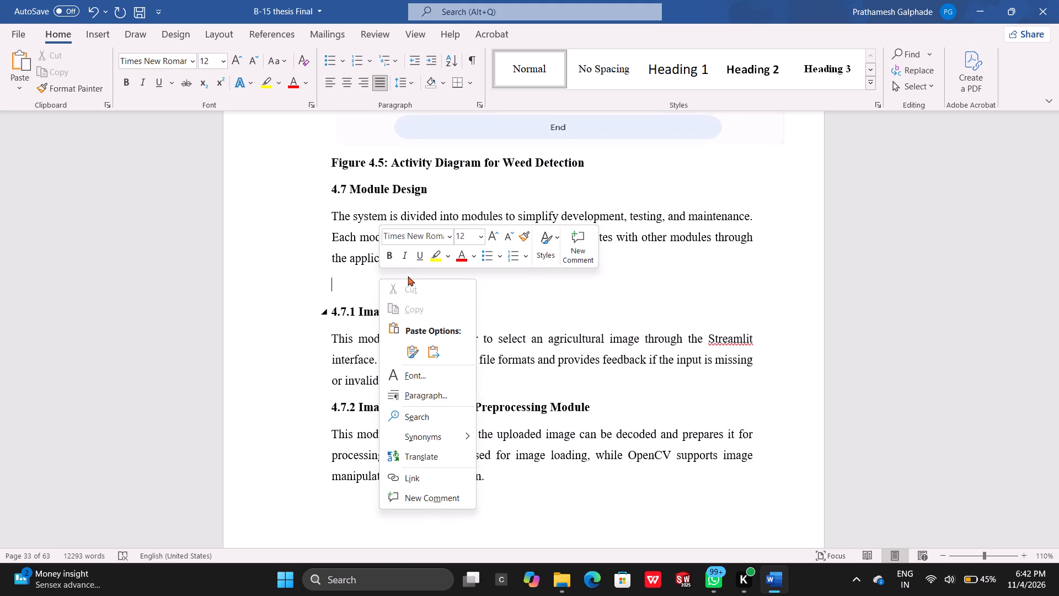
pyautogui.click(355, 278)
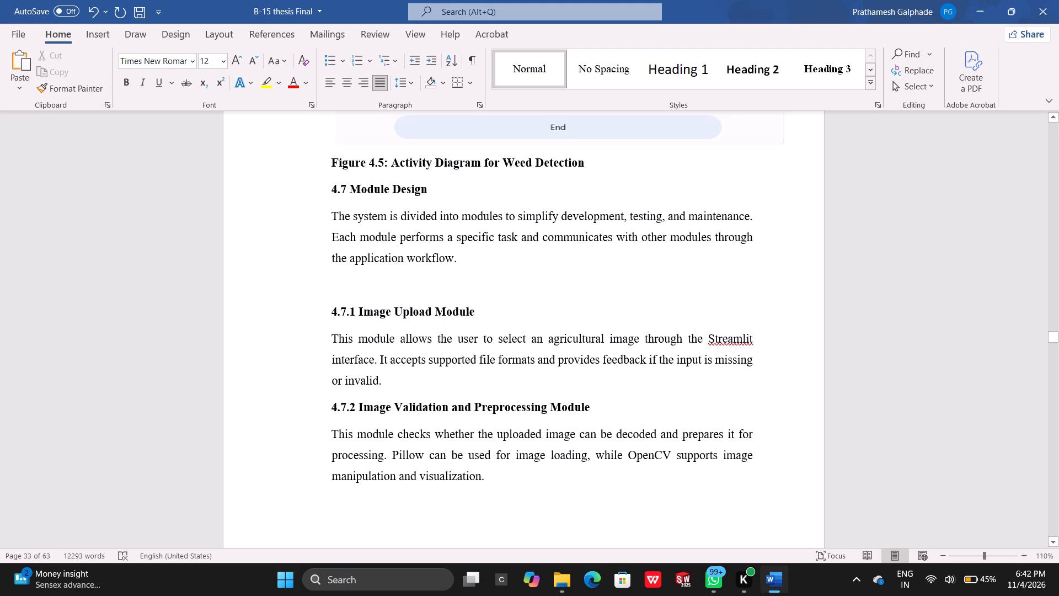
# Preview the Frontend S and Frontend page images in Downloads and insert Frontend page on the empty line below the 4.7 Module Design paragraph.
pyautogui.click(565, 580)
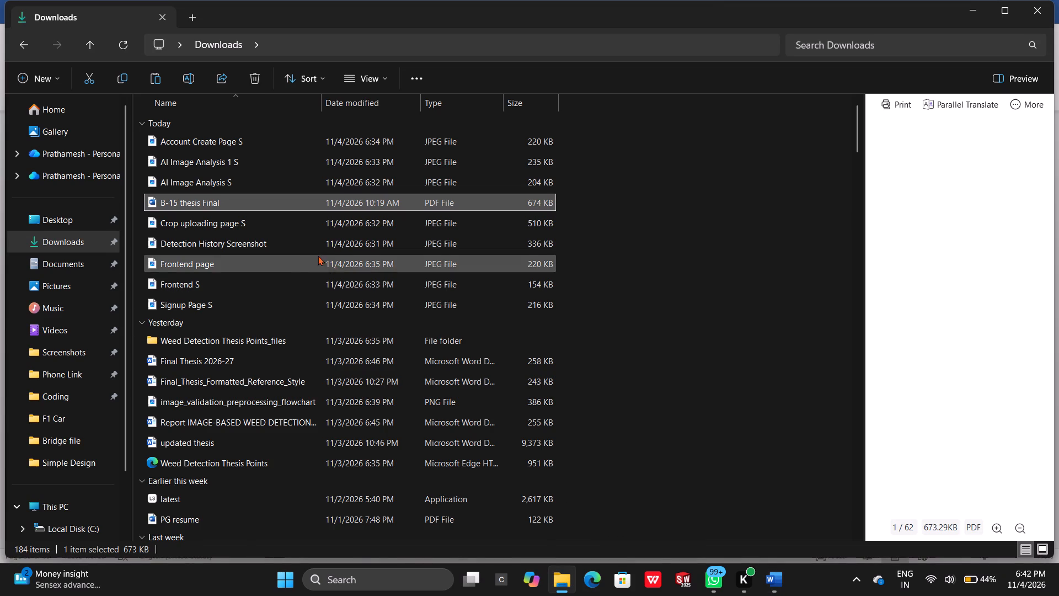
pyautogui.click(253, 283)
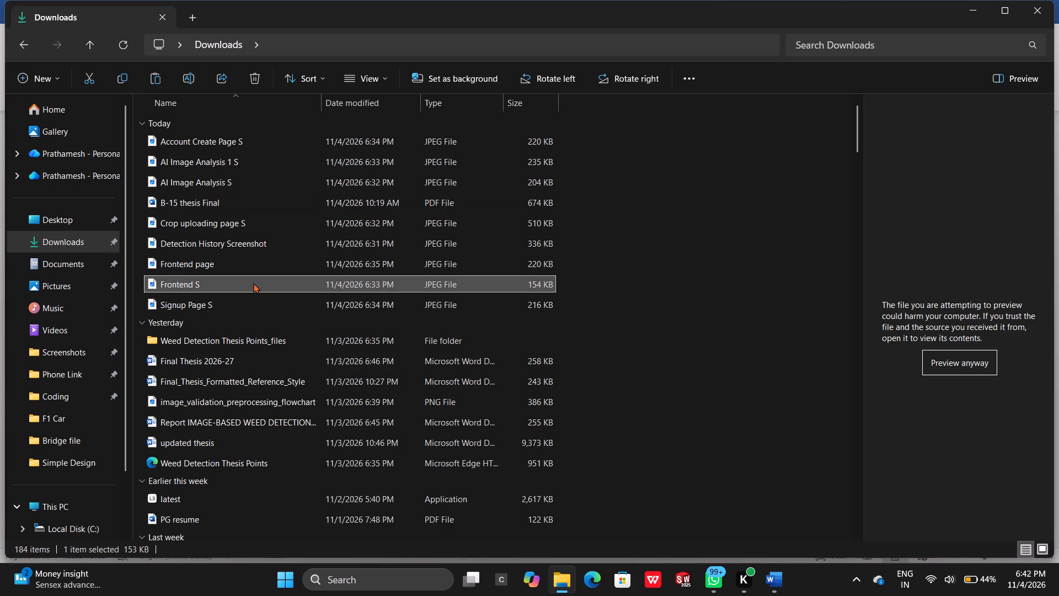
pyautogui.click(253, 283)
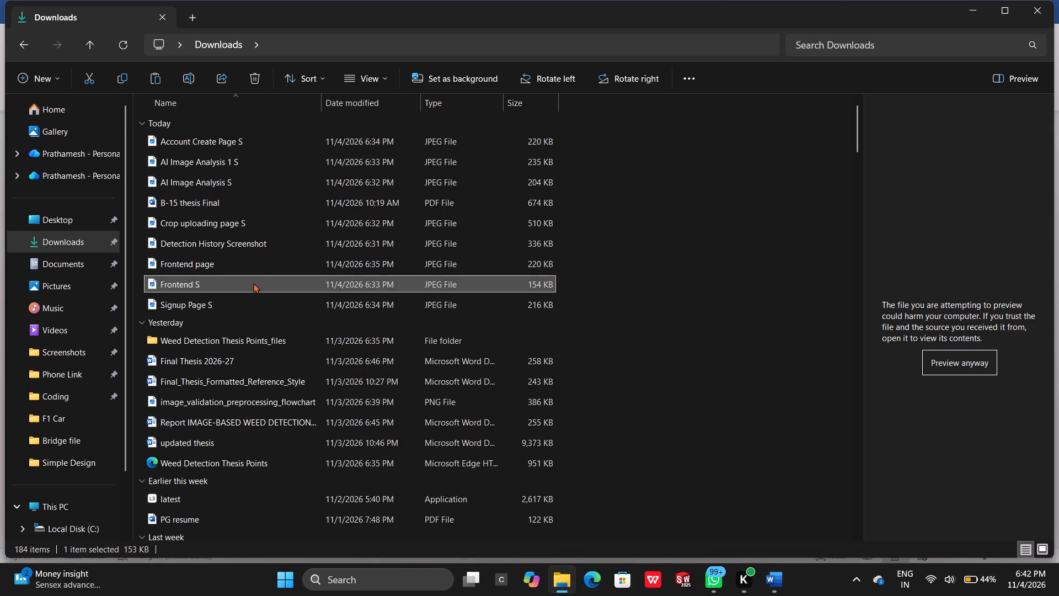
pyautogui.doubleClick(253, 283)
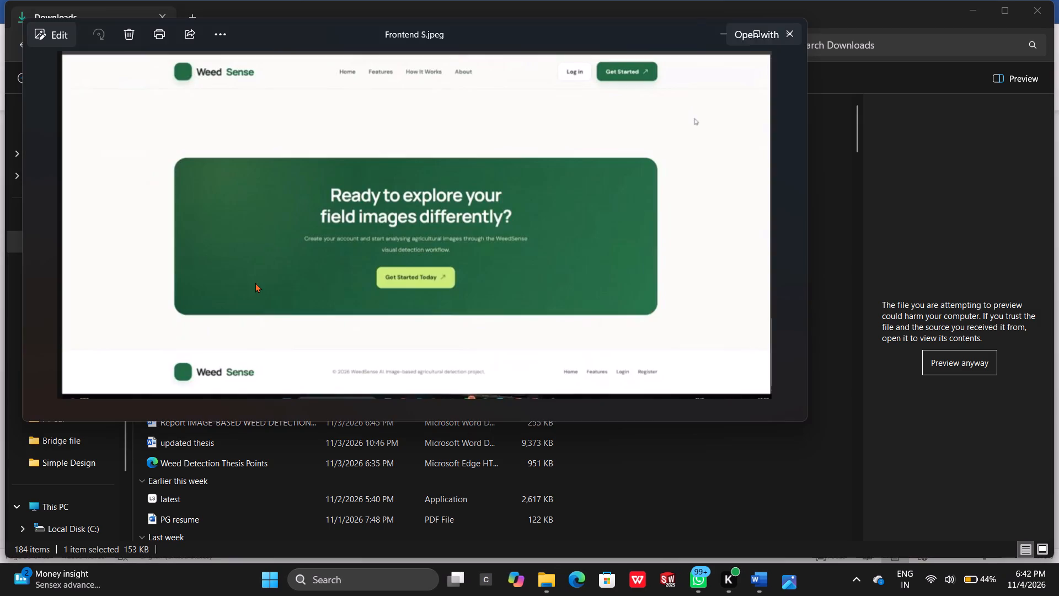
pyautogui.click(791, 35)
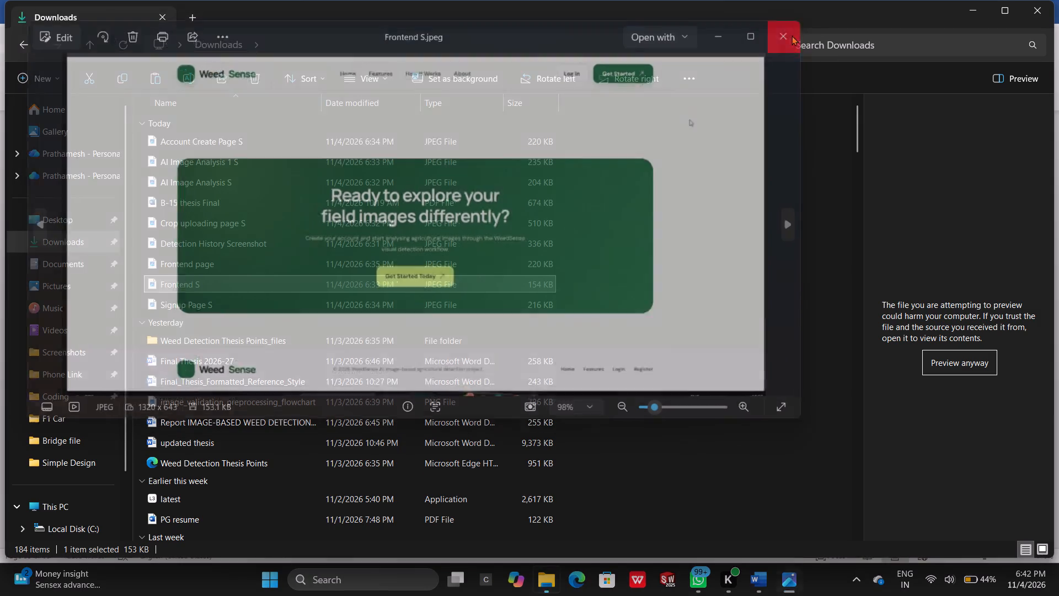
pyautogui.doubleClick(241, 264)
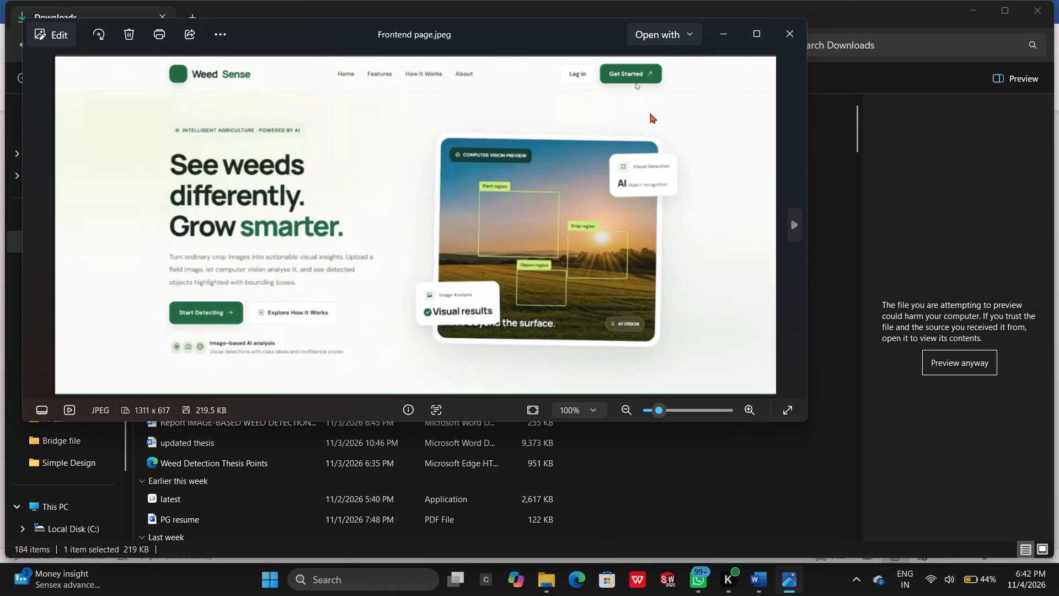
pyautogui.click(797, 47)
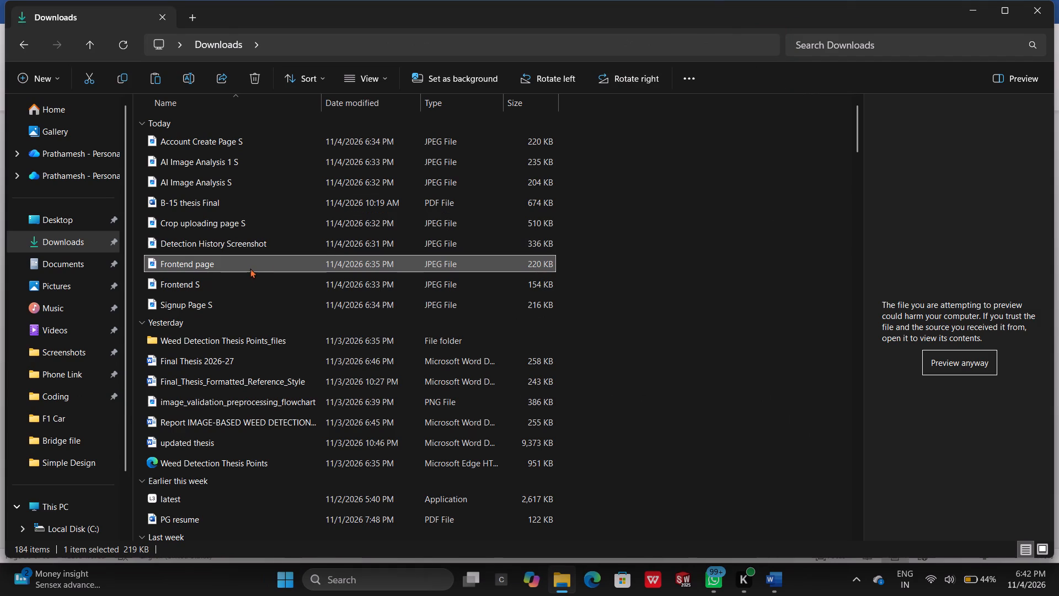
pyautogui.rightClick(248, 261)
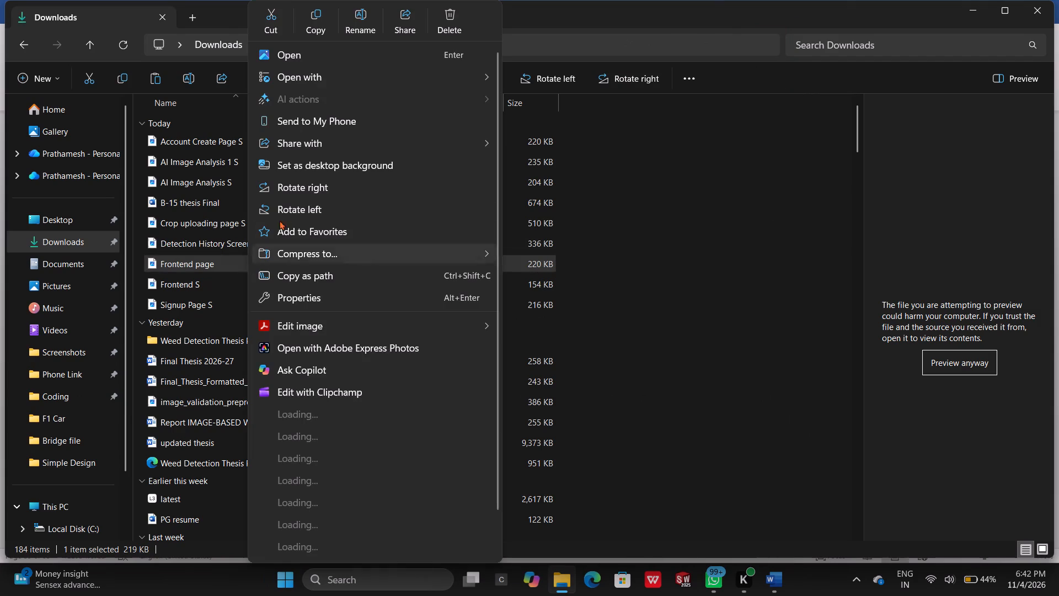
pyautogui.click(234, 264)
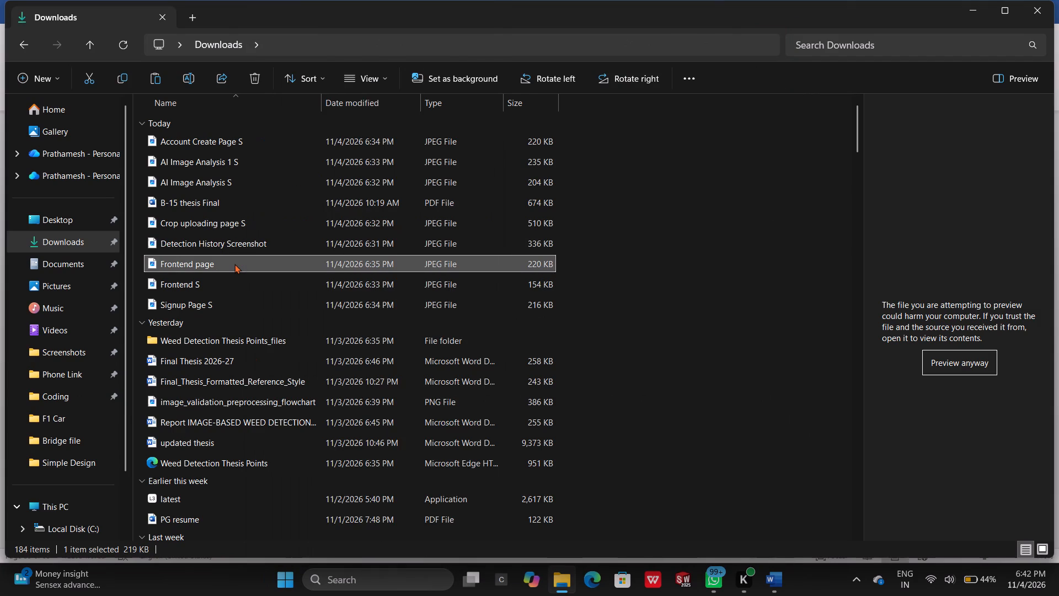
pyautogui.hotkey('ctrl', 'c')
pyautogui.click(778, 588)
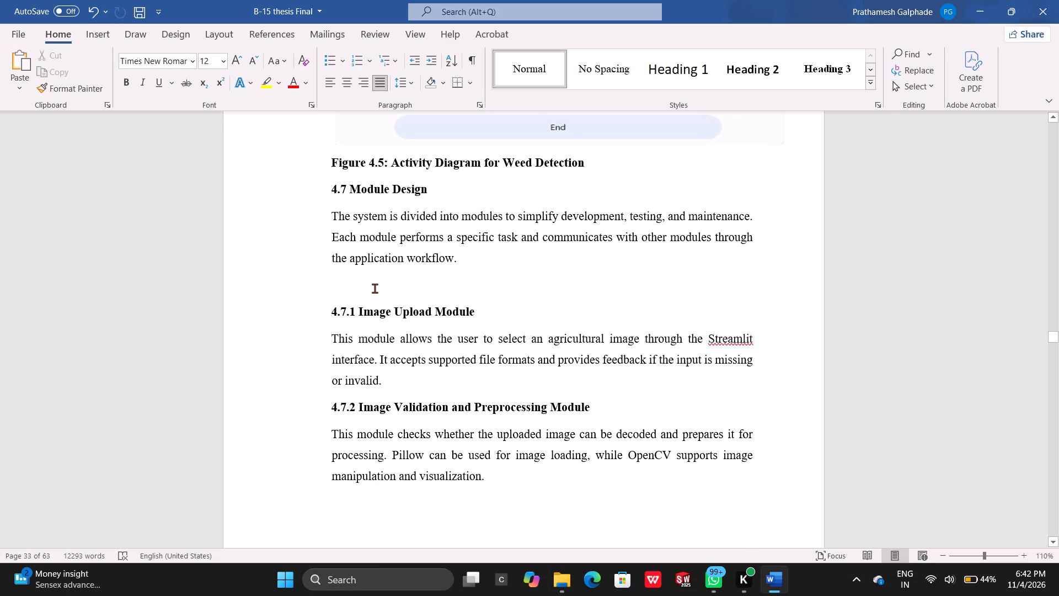
pyautogui.hotkey('ctrl', 'v')
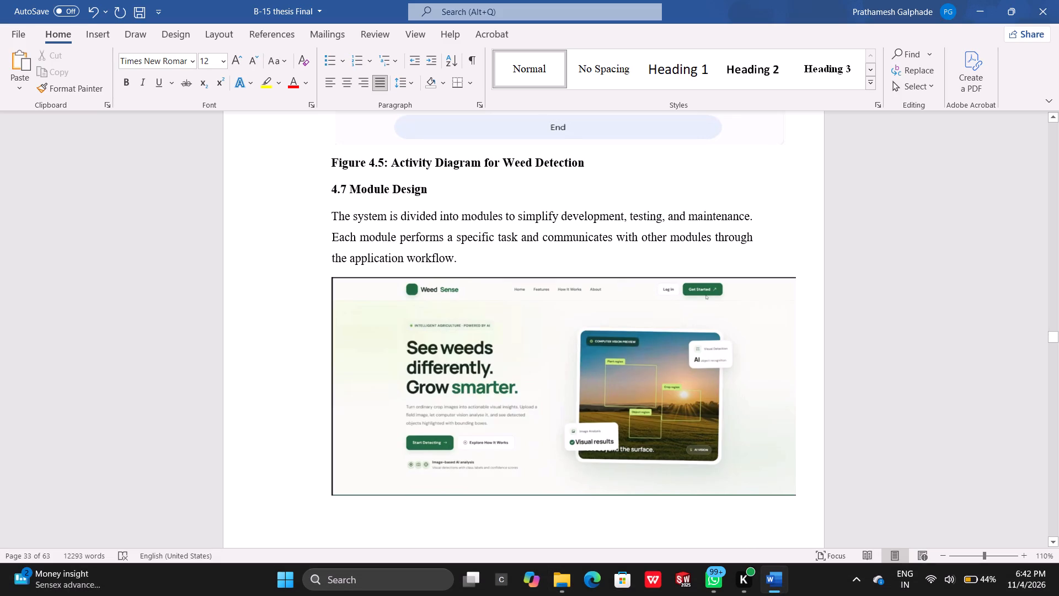
pyautogui.click(480, 263)
# Add an empty line below the 4.7.1 Image Upload Module paragraph, before the 4.7.2 heading.
pyautogui.scroll(-2, 474, 348)
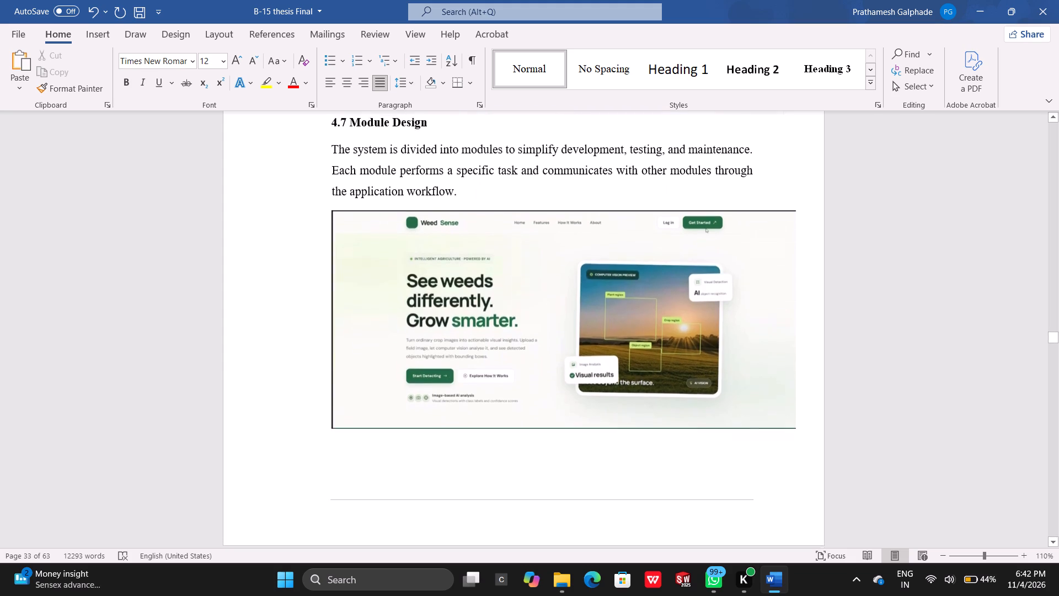
pyautogui.scroll(-9, 474, 349)
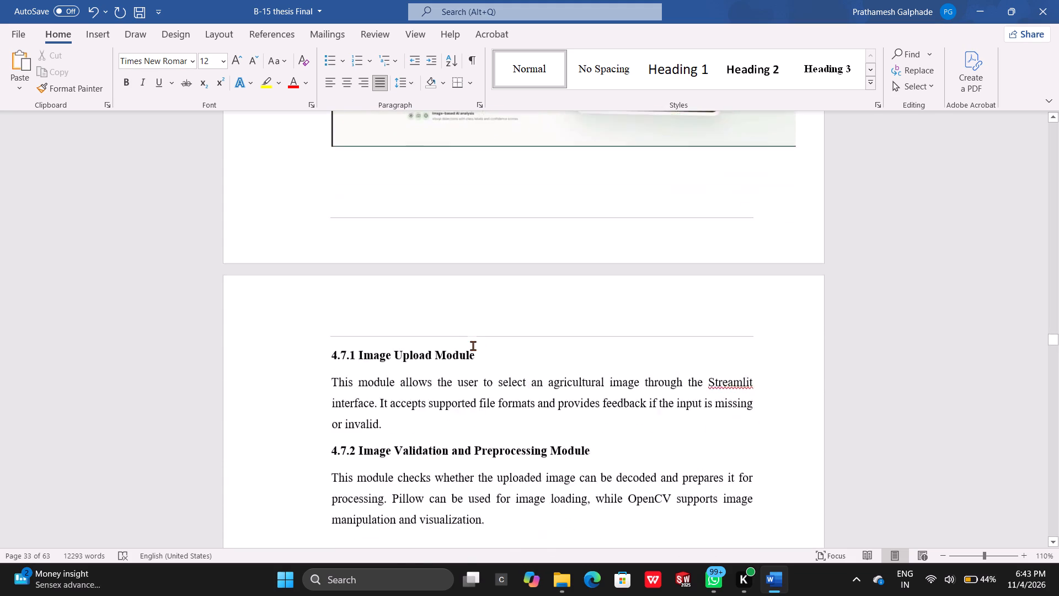
pyautogui.click(414, 371)
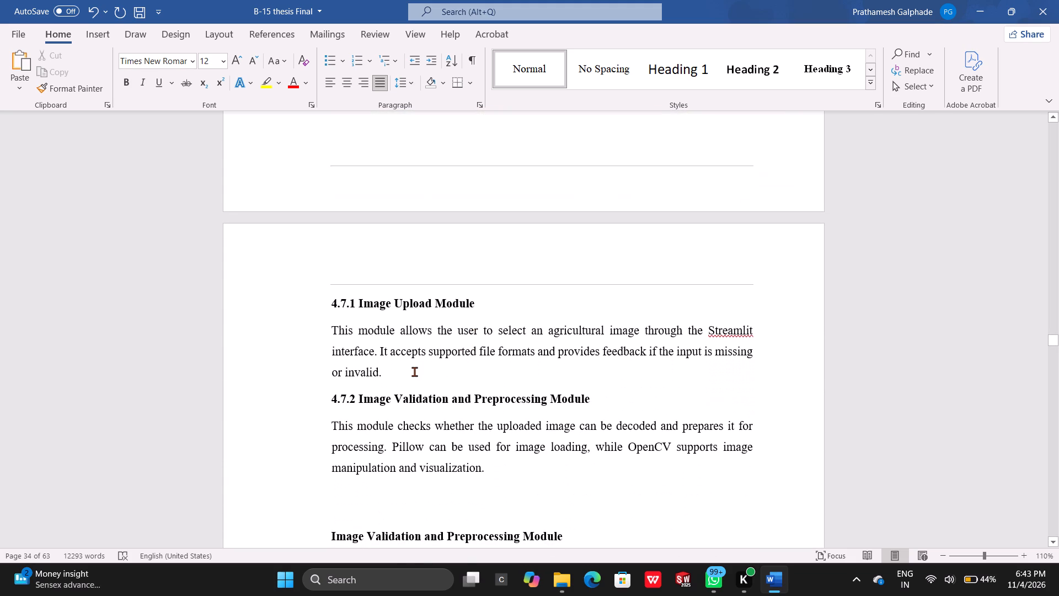
pyautogui.press('Return')
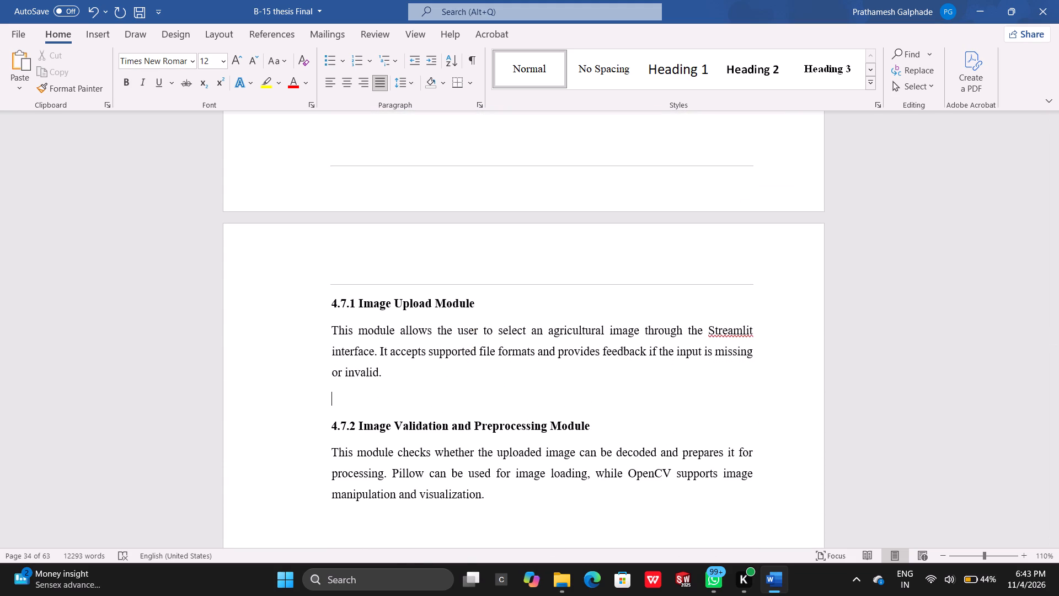
# Preview AI Image Analysis S and Crop uploading page S in Downloads, and insert Crop uploading page S below the 4.7.1 Image Upload Module paragraph.
pyautogui.click(561, 581)
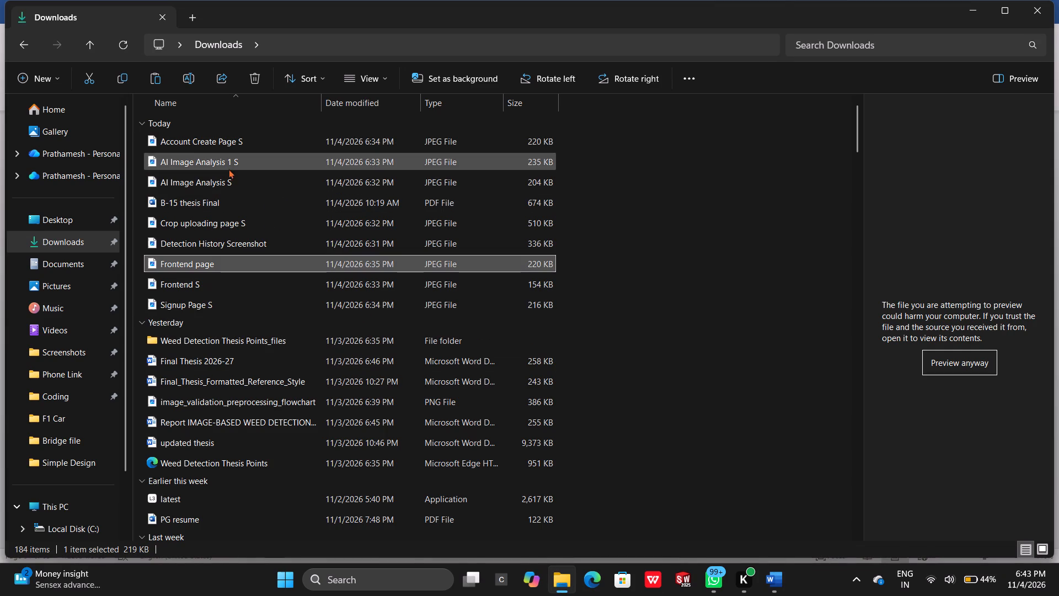
pyautogui.doubleClick(239, 183)
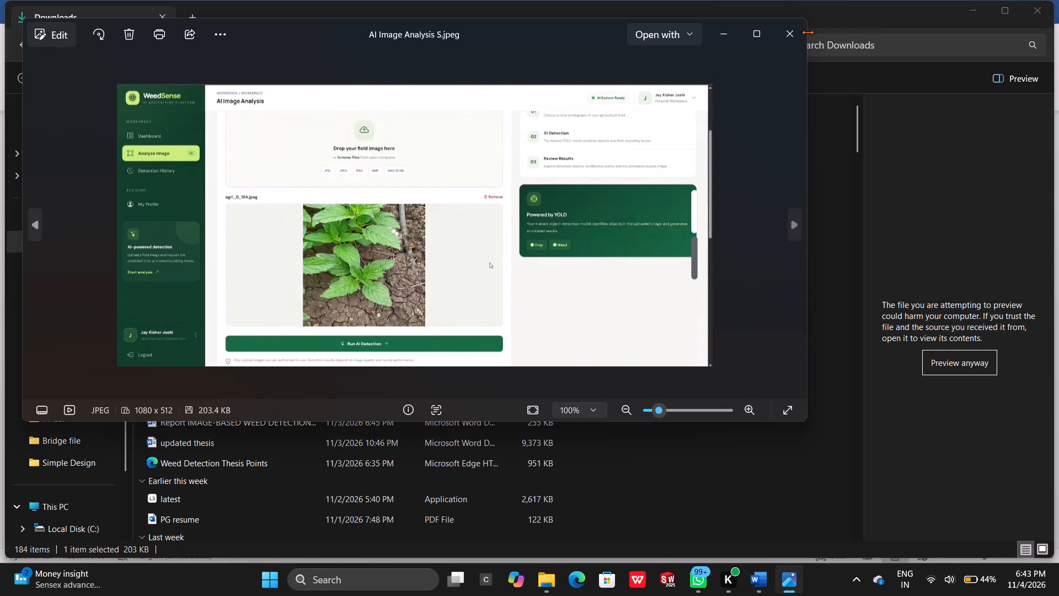
pyautogui.click(797, 38)
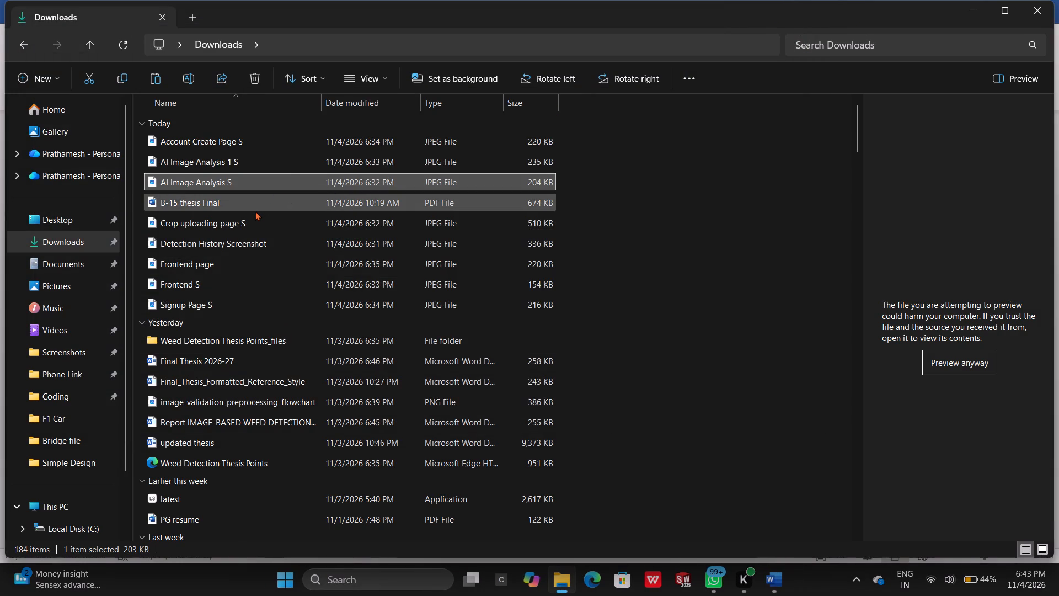
pyautogui.doubleClick(252, 219)
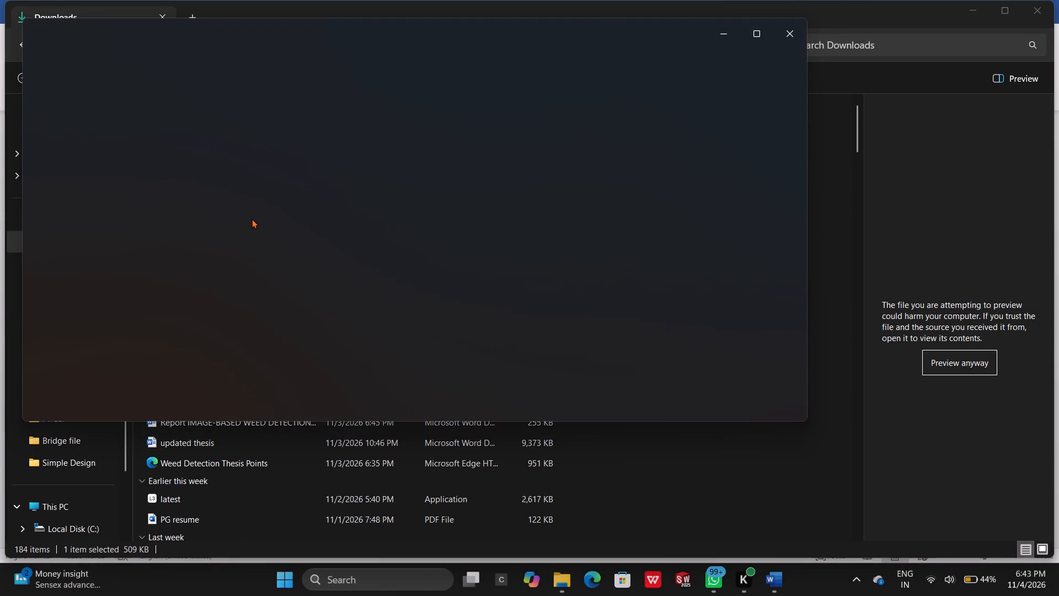
pyautogui.click(794, 33)
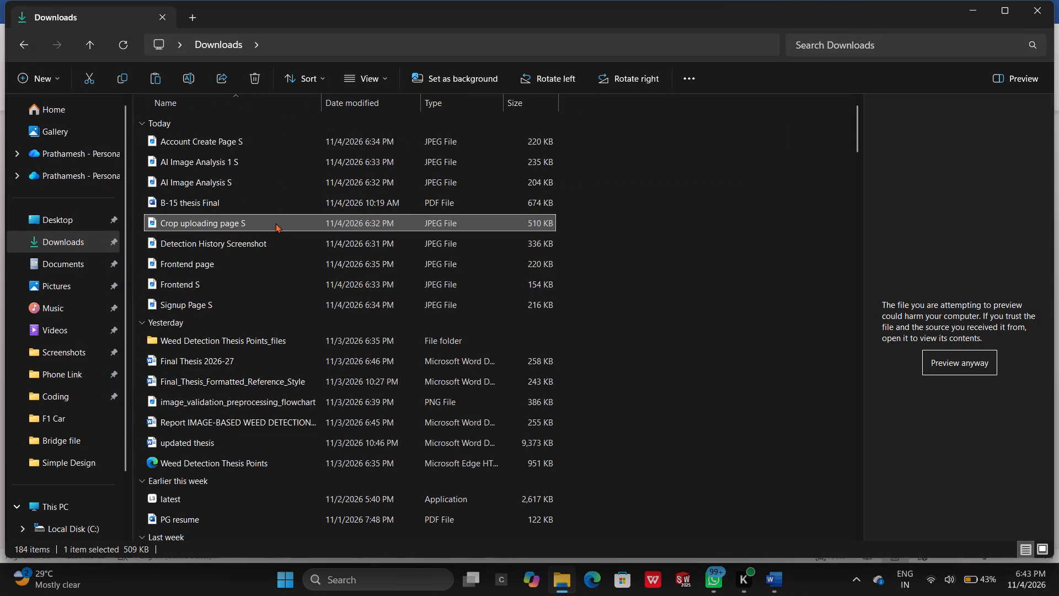
pyautogui.hotkey('ctrl', 'c')
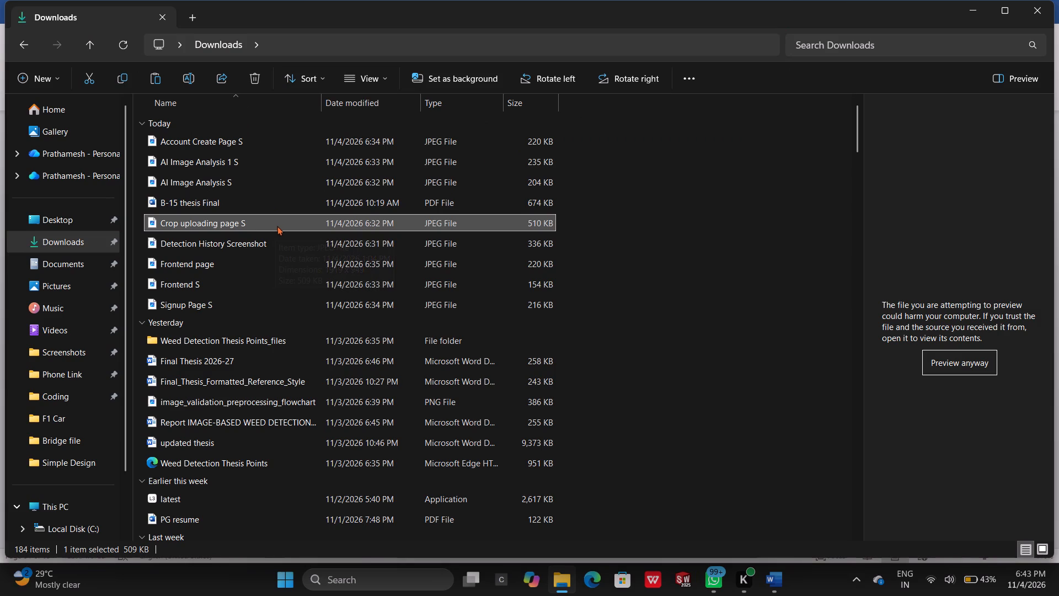
pyautogui.click(773, 578)
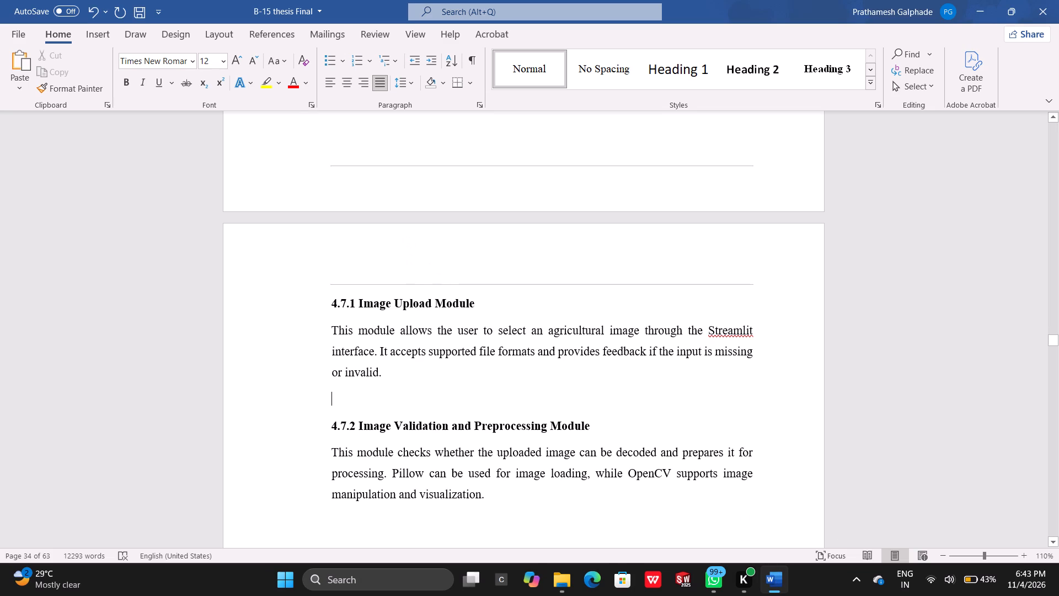
pyautogui.hotkey('ctrl', 'v')
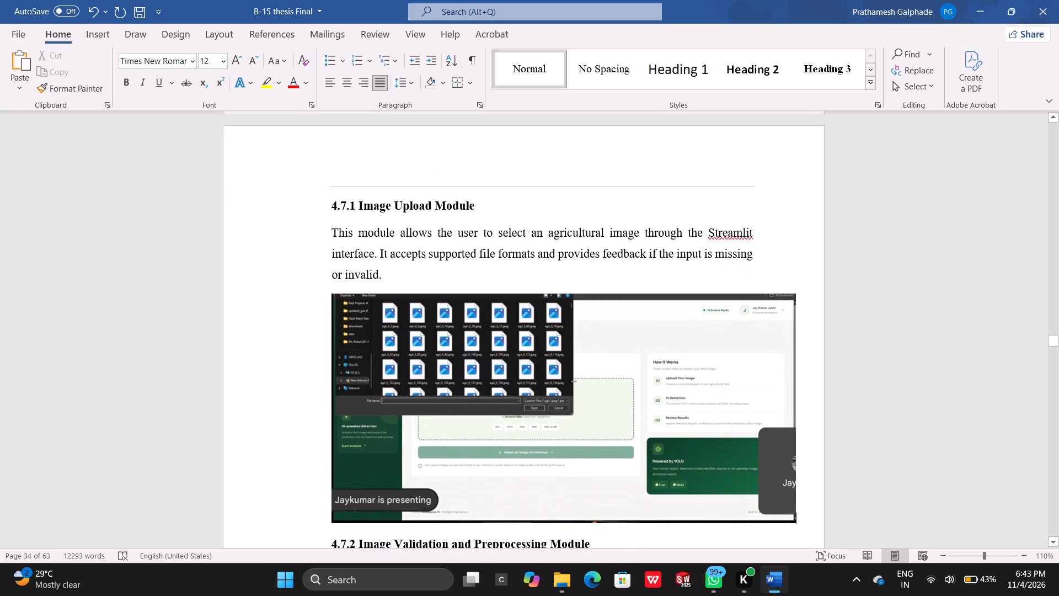
# Shrink the crop uploading page picture under 4.7.1 Image Upload Module slightly, keeping its proportions.
pyautogui.scroll(-2, 458, 323)
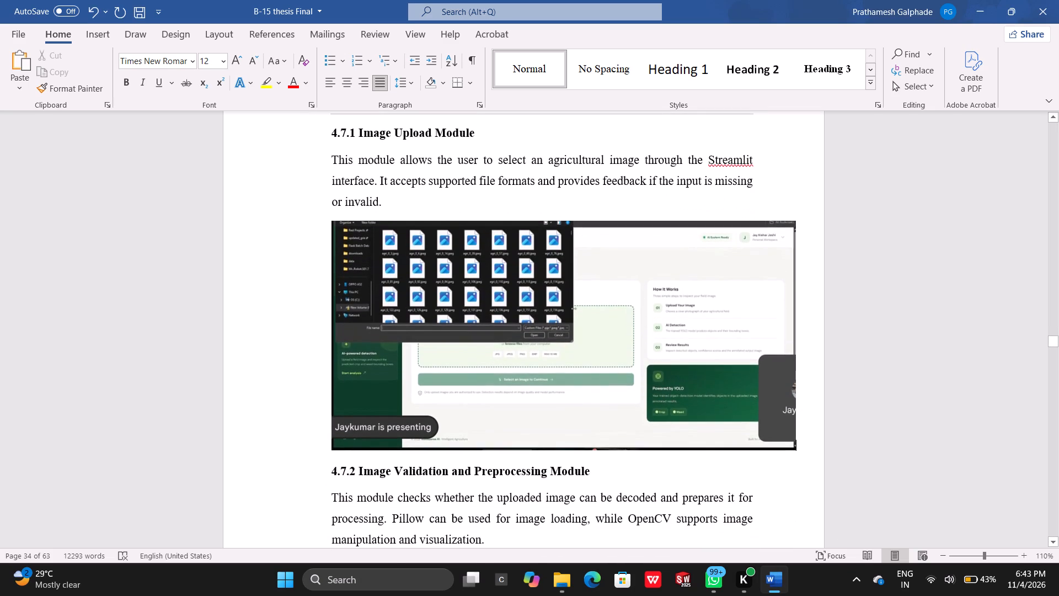
pyautogui.scroll(-1, 458, 315)
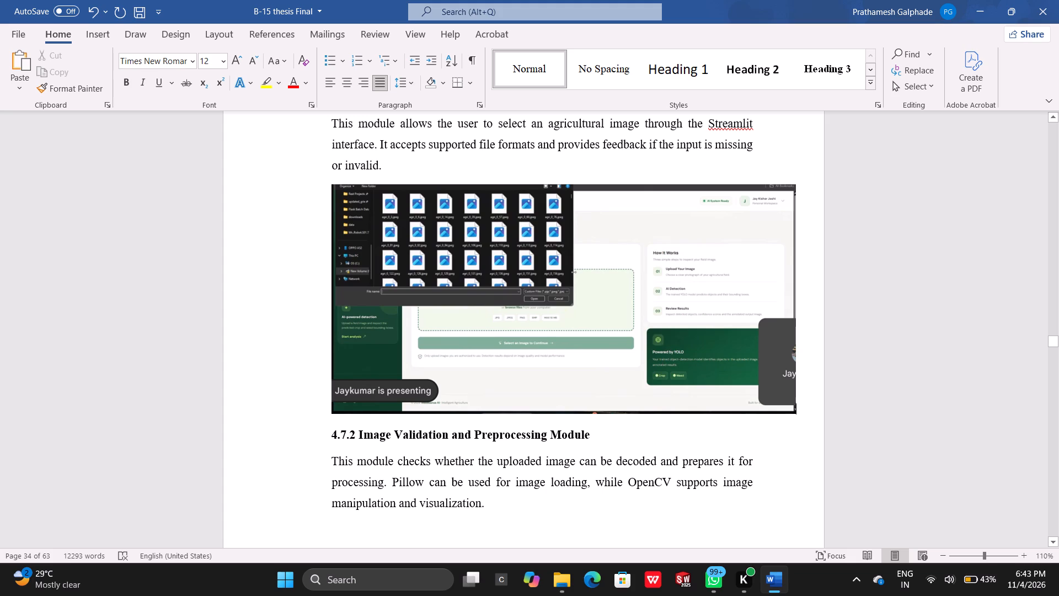
pyautogui.click(359, 206)
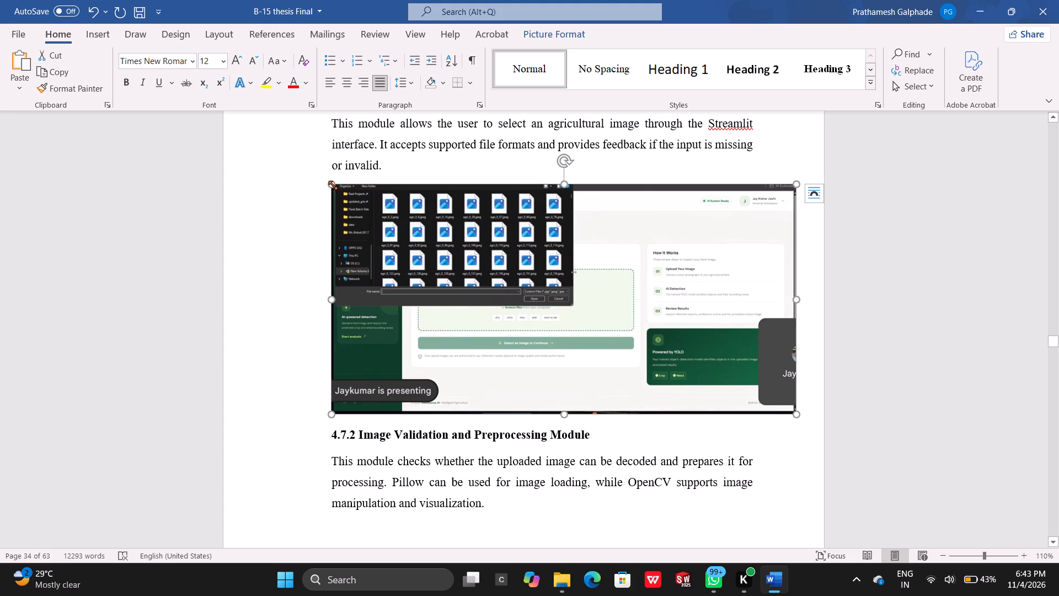
pyautogui.moveTo(333, 185); pyautogui.dragTo(349, 199)
pyautogui.scroll(3, 510, 278)
pyautogui.scroll(-4, 510, 278)
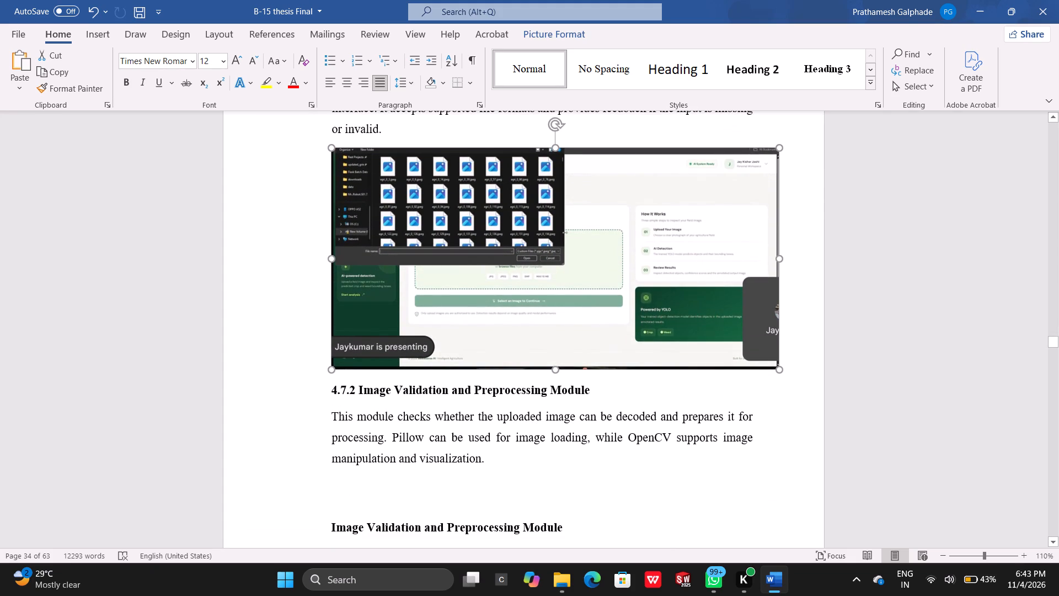
# Shrink the crop uploading page picture under 4.7.1 Image Upload Module proportionally to about the width of the text.
pyautogui.moveTo(776, 368); pyautogui.dragTo(756, 341)
# Shrink the Frontend page picture under 4.7 Module Design proportionally, bringing its edge close to the text margin.
pyautogui.scroll(4, 595, 305)
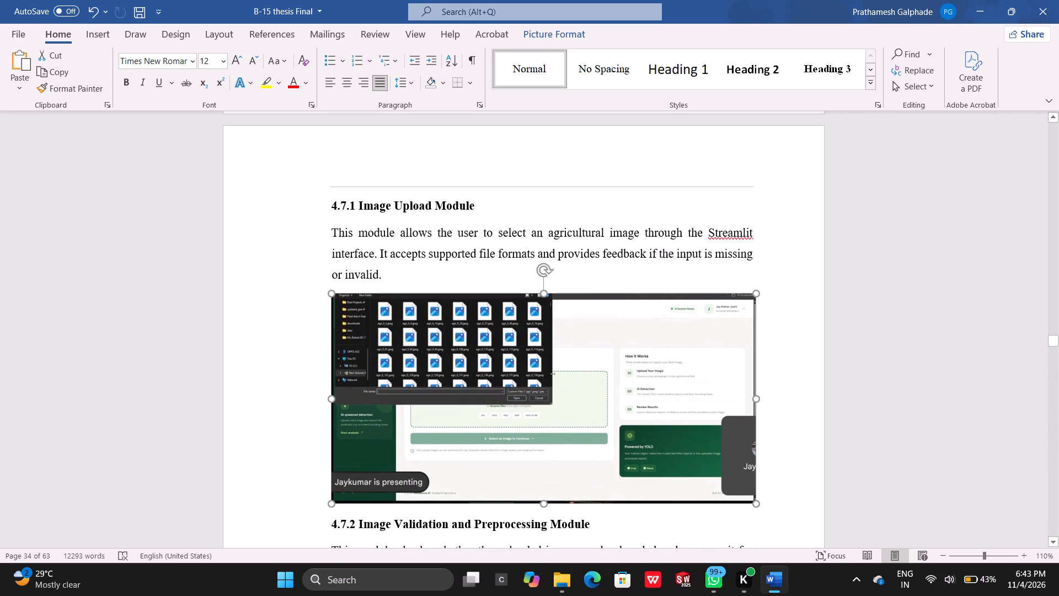
pyautogui.scroll(11, 592, 305)
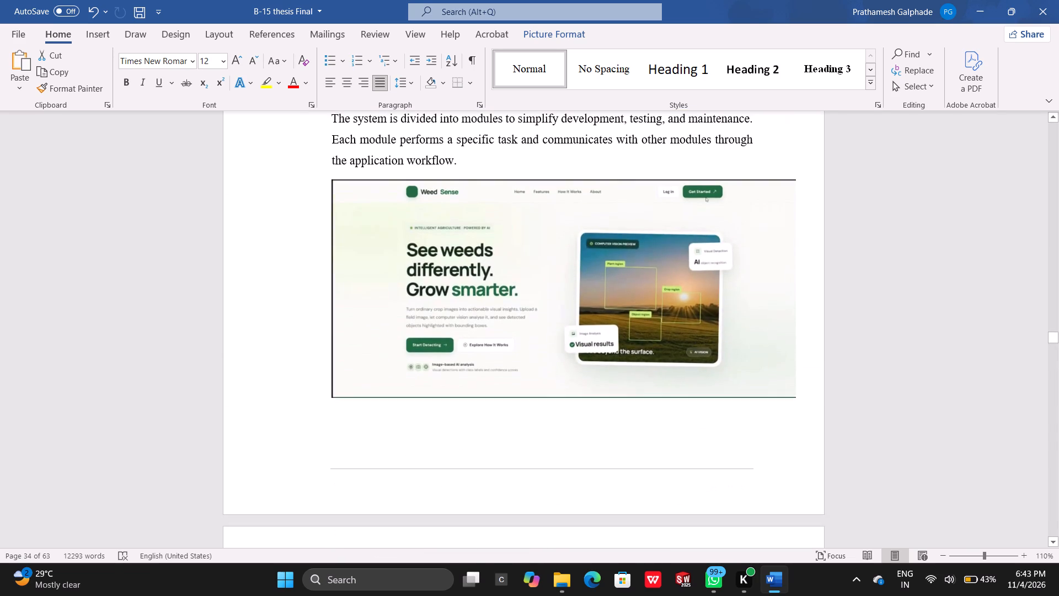
pyautogui.scroll(2, 573, 294)
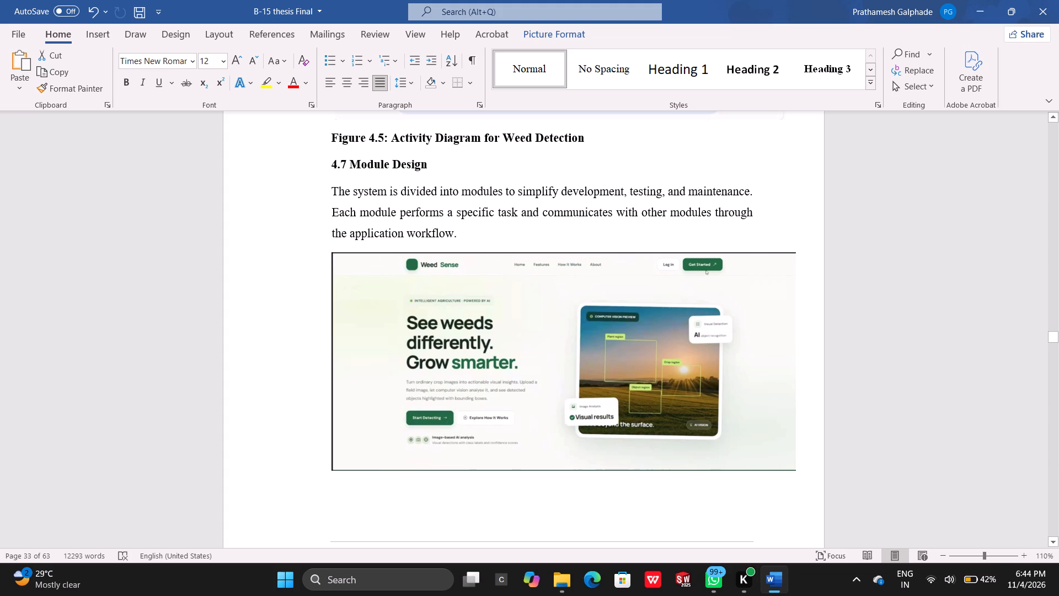
pyautogui.click(341, 262)
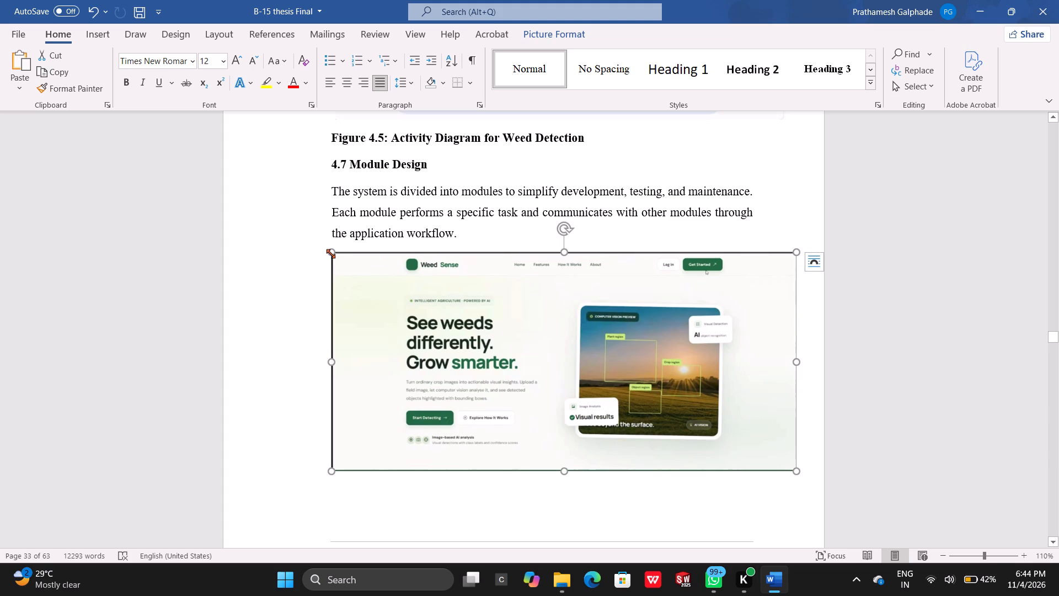
pyautogui.moveTo(330, 253); pyautogui.dragTo(336, 257)
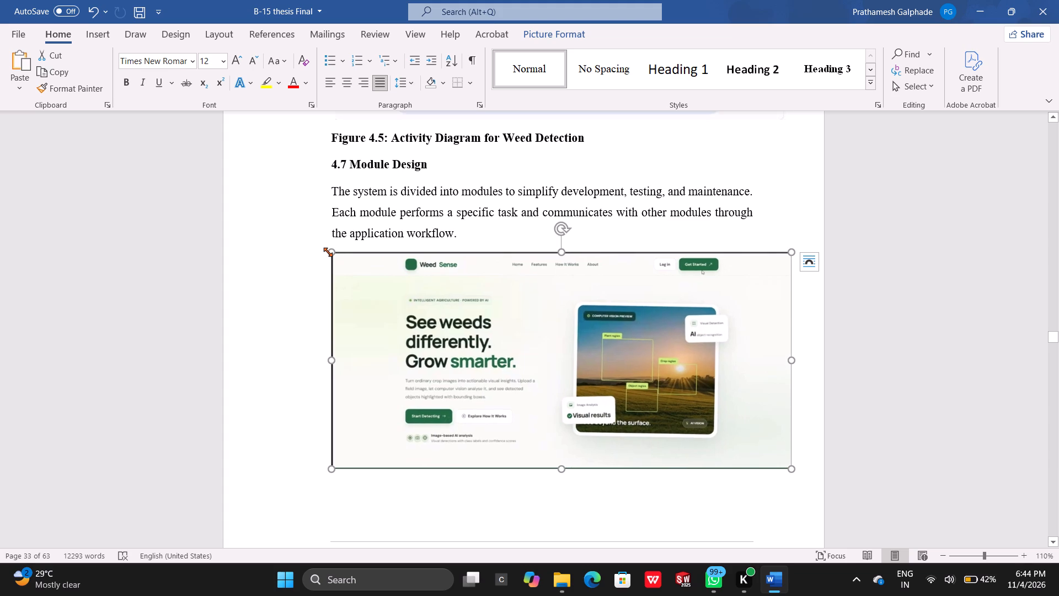
pyautogui.moveTo(328, 252); pyautogui.dragTo(333, 252)
pyautogui.moveTo(334, 252); pyautogui.dragTo(341, 262)
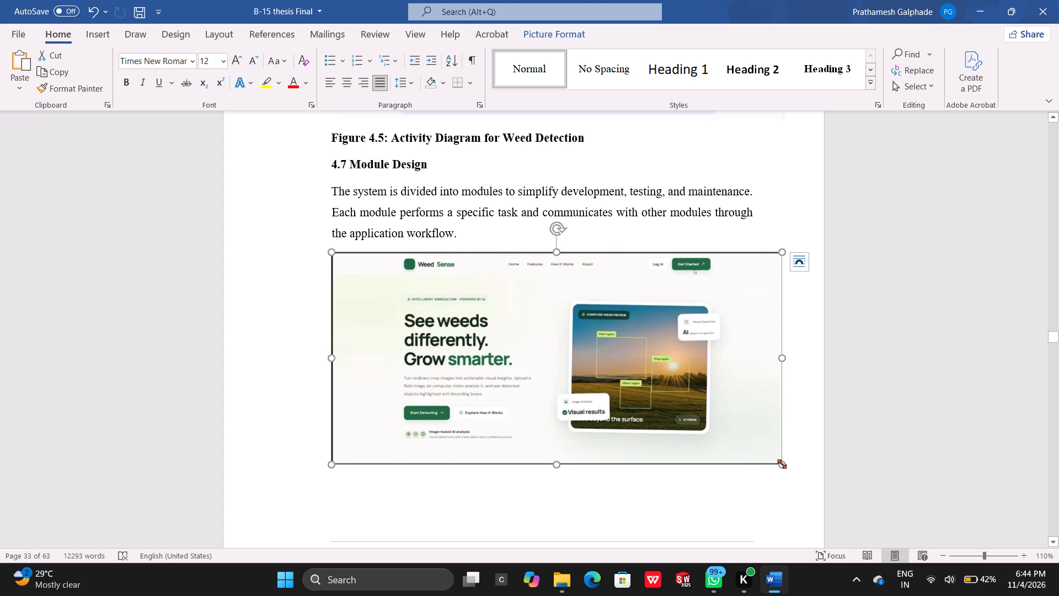
pyautogui.moveTo(782, 464); pyautogui.dragTo(766, 455)
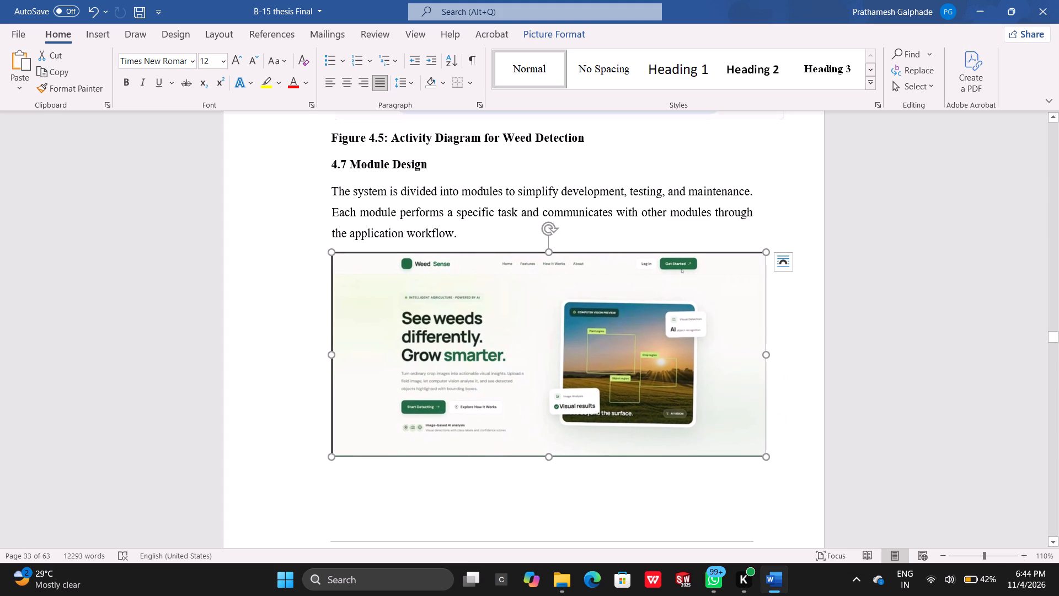
# Review the layout from the Figure 4.5 activity diagram through the 4.7.3 Weed Detection Module section.
pyautogui.scroll(6, 494, 343)
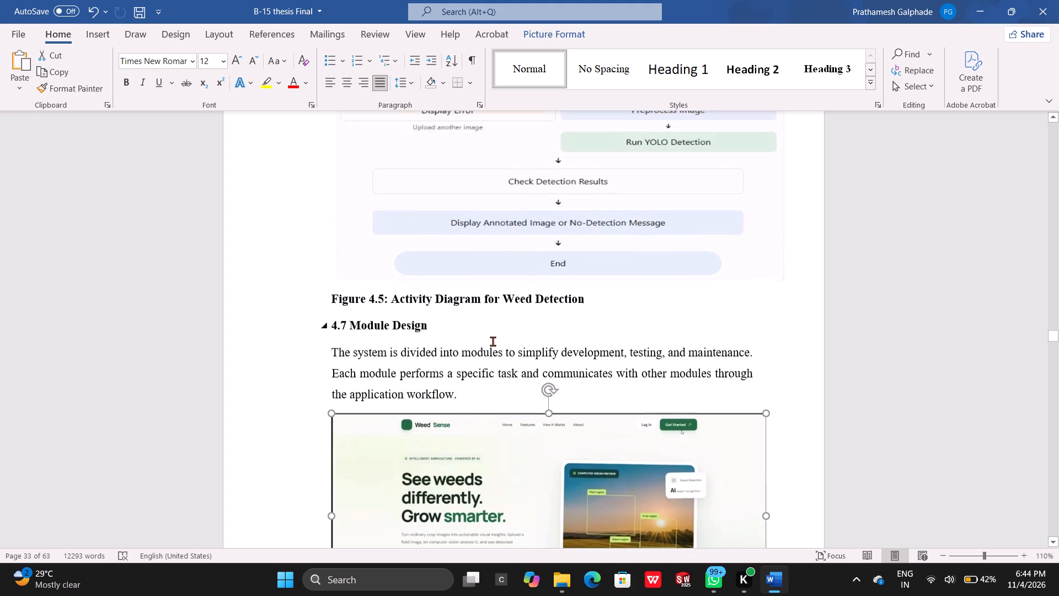
pyautogui.scroll(11, 493, 341)
pyautogui.scroll(-11, 492, 342)
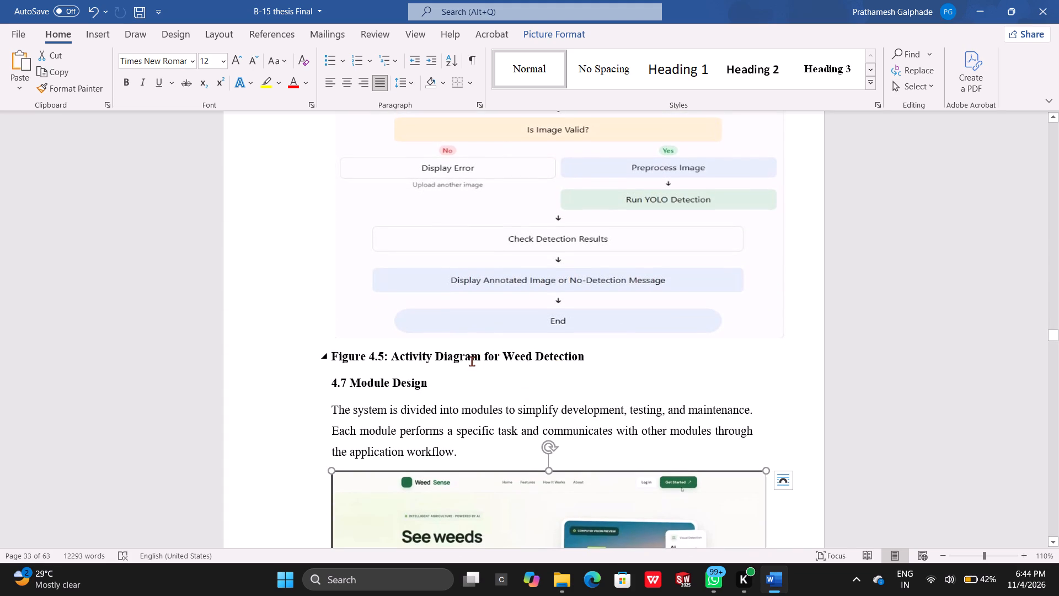
pyautogui.scroll(-10, 472, 361)
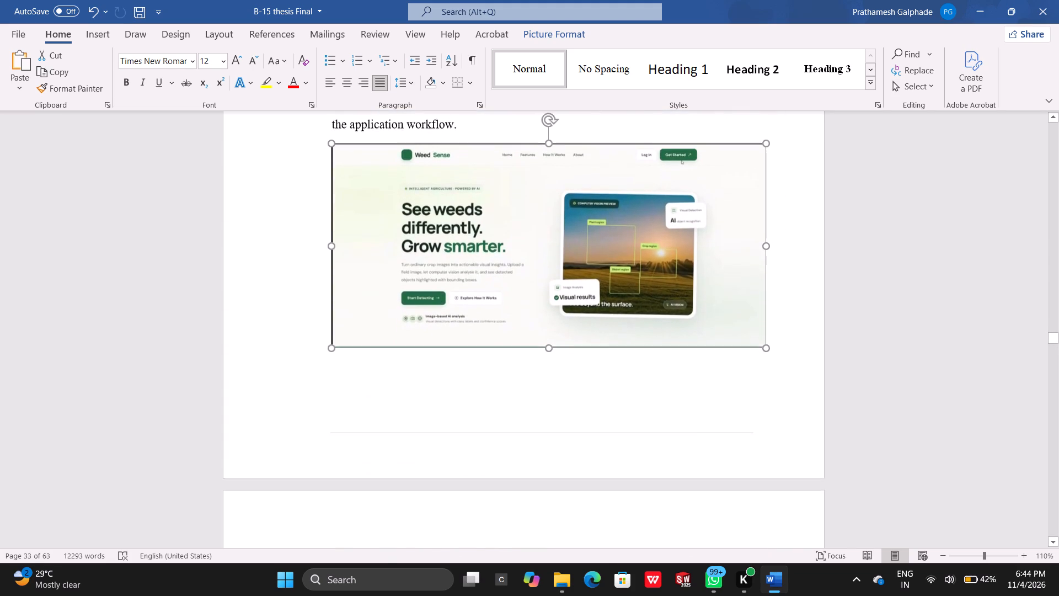
pyautogui.scroll(-8, 472, 361)
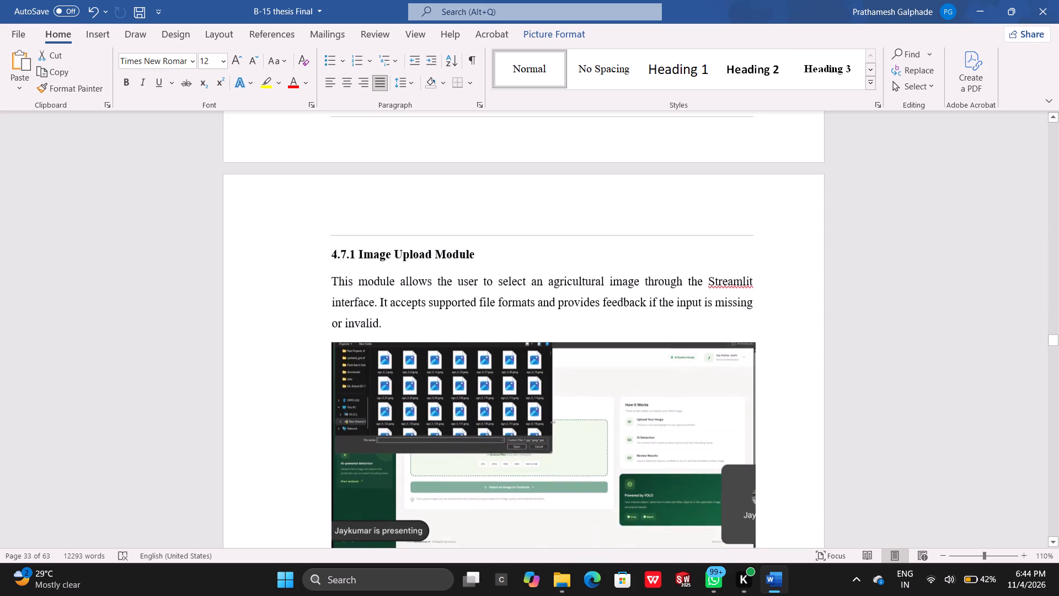
pyautogui.scroll(-15, 473, 365)
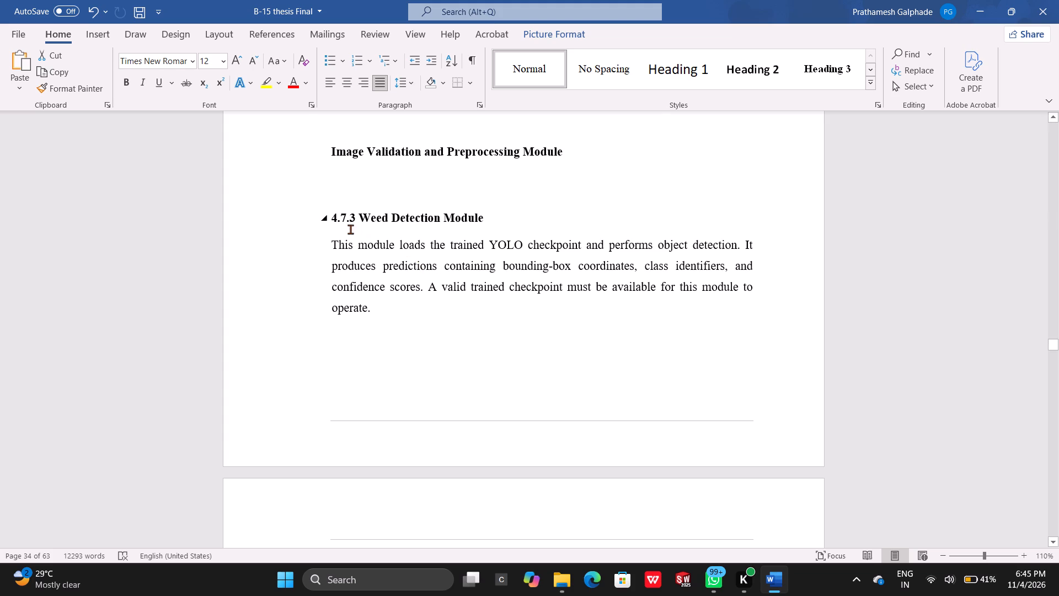
# Delete the unnumbered duplicate heading Image Validation and Preprocessing Module below the 4.7.2 paragraph, along with the extra spacing above it.
pyautogui.scroll(2, 440, 204)
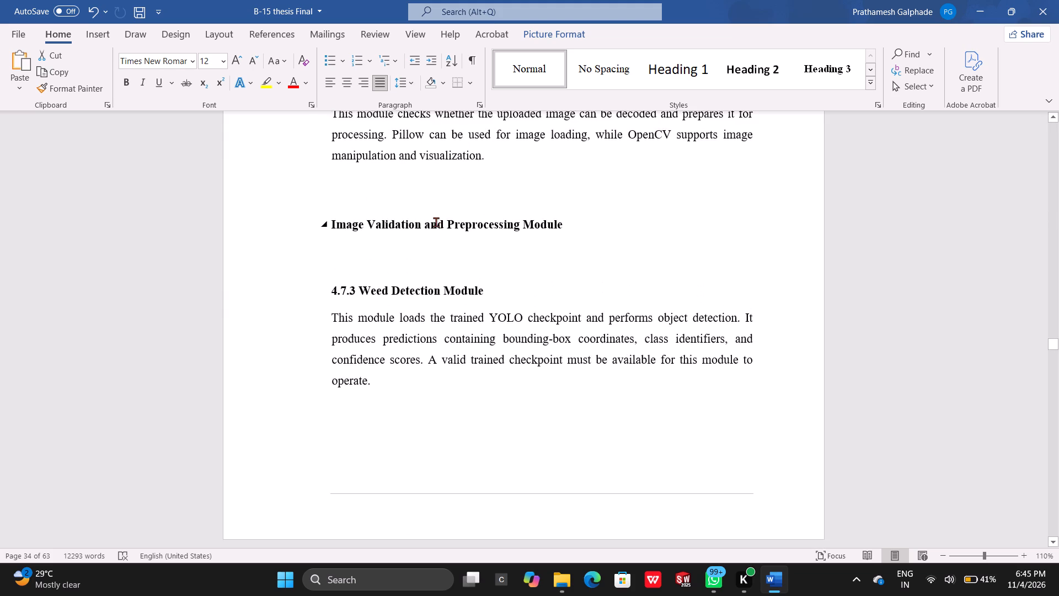
pyautogui.scroll(3, 436, 222)
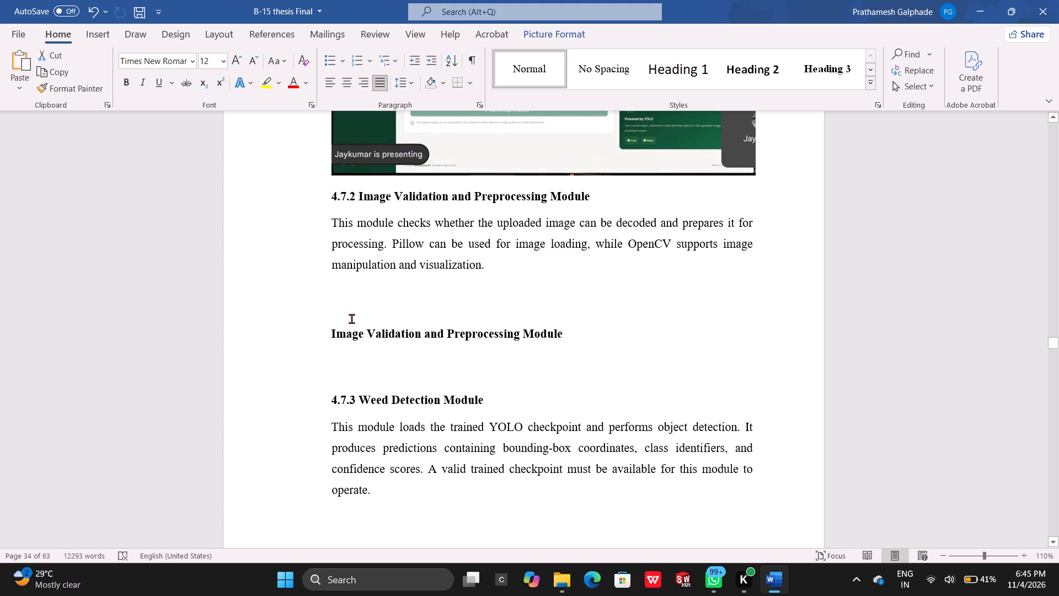
pyautogui.scroll(6, 415, 265)
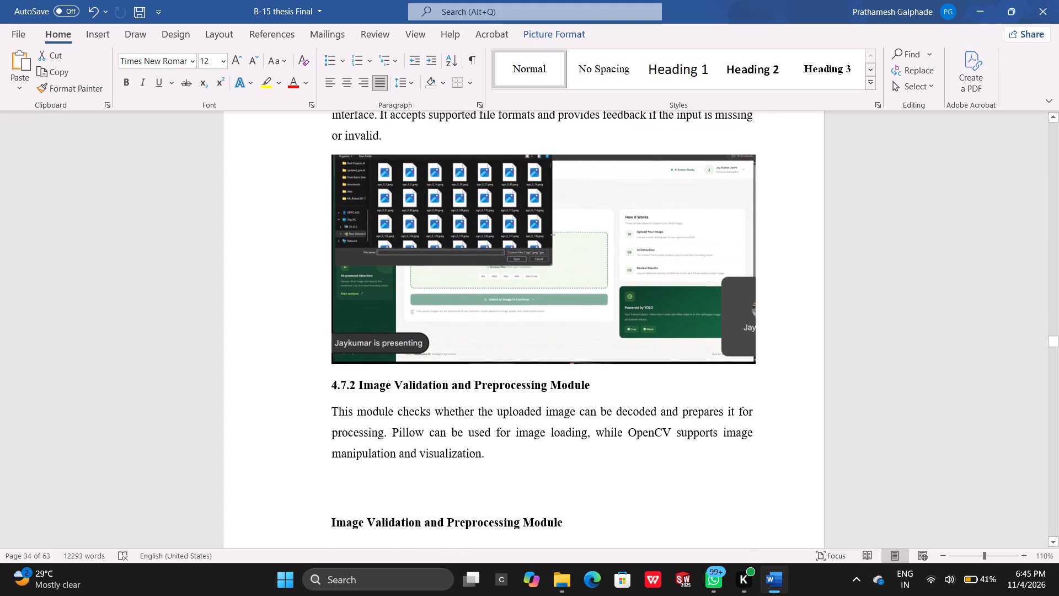
pyautogui.scroll(2, 416, 265)
pyautogui.scroll(-2, 441, 362)
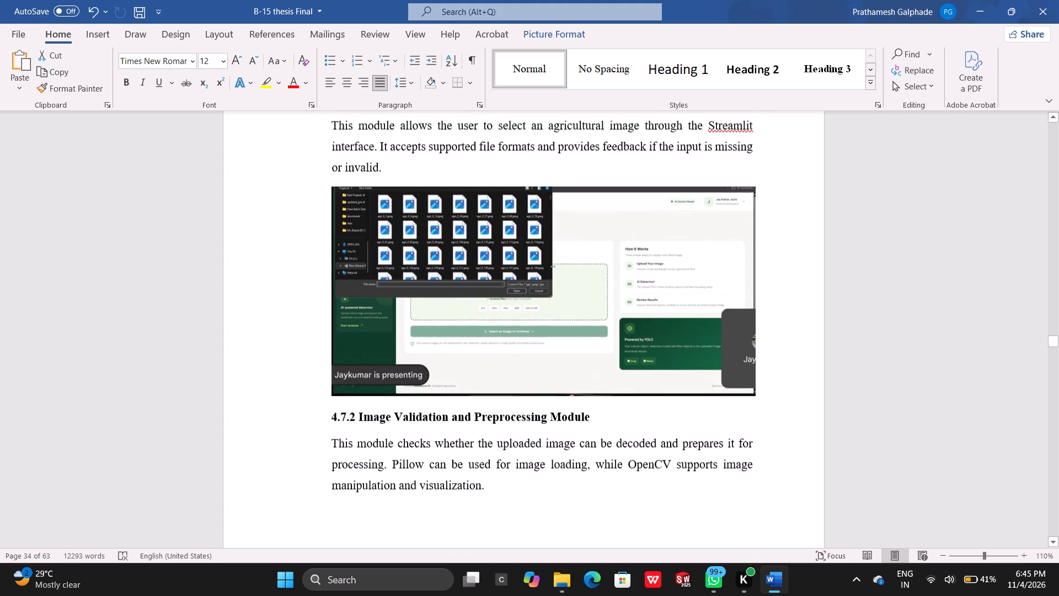
pyautogui.scroll(-4, 484, 403)
pyautogui.click(570, 408)
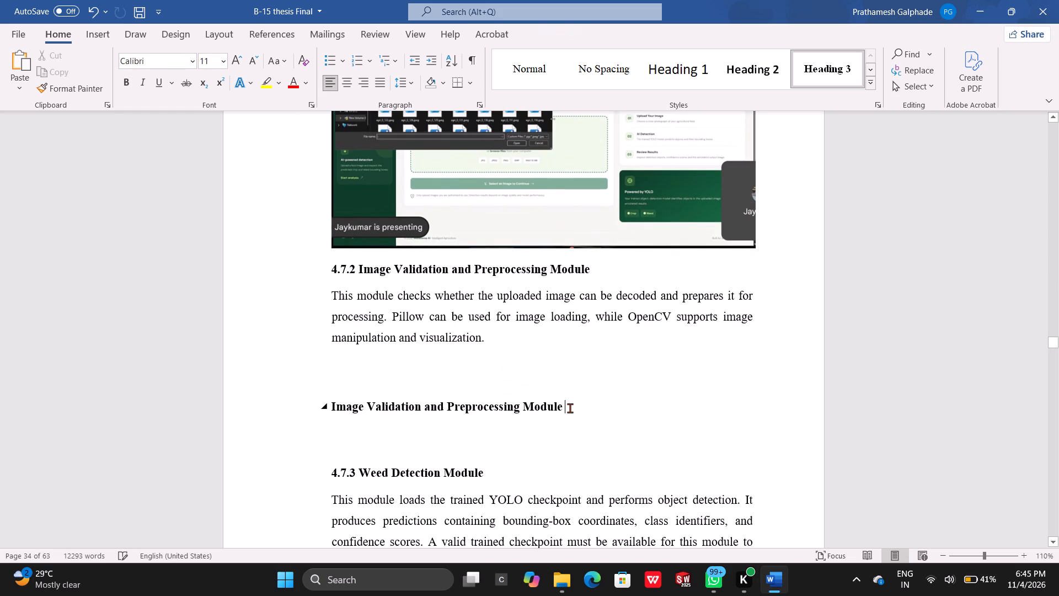
pyautogui.press('BackSpace')
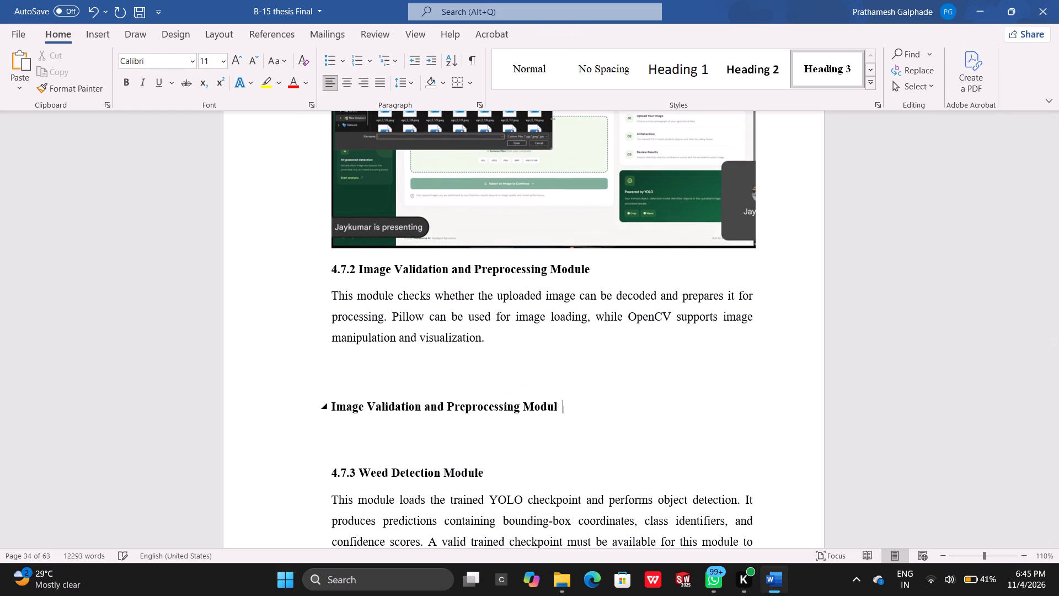
pyautogui.press('BackSpace')
pyautogui.press('BackSpace')
pyautogui.press('BackSpace')
pyautogui.press('BackSpace')
pyautogui.press('BackSpace')
pyautogui.press('BackSpace')
pyautogui.press('BackSpace')
pyautogui.press('BackSpace')
pyautogui.press('BackSpace')
pyautogui.press('BackSpace')
pyautogui.press('BackSpace')
pyautogui.press('BackSpace')
pyautogui.press('BackSpace')
pyautogui.press('BackSpace')
pyautogui.press('BackSpace')
pyautogui.press('BackSpace')
pyautogui.press('BackSpace')
pyautogui.press('BackSpace')
pyautogui.press('BackSpace')
pyautogui.press('BackSpace')
pyautogui.press('BackSpace')
pyautogui.press('BackSpace')
pyautogui.press('BackSpace')
pyautogui.press('BackSpace')
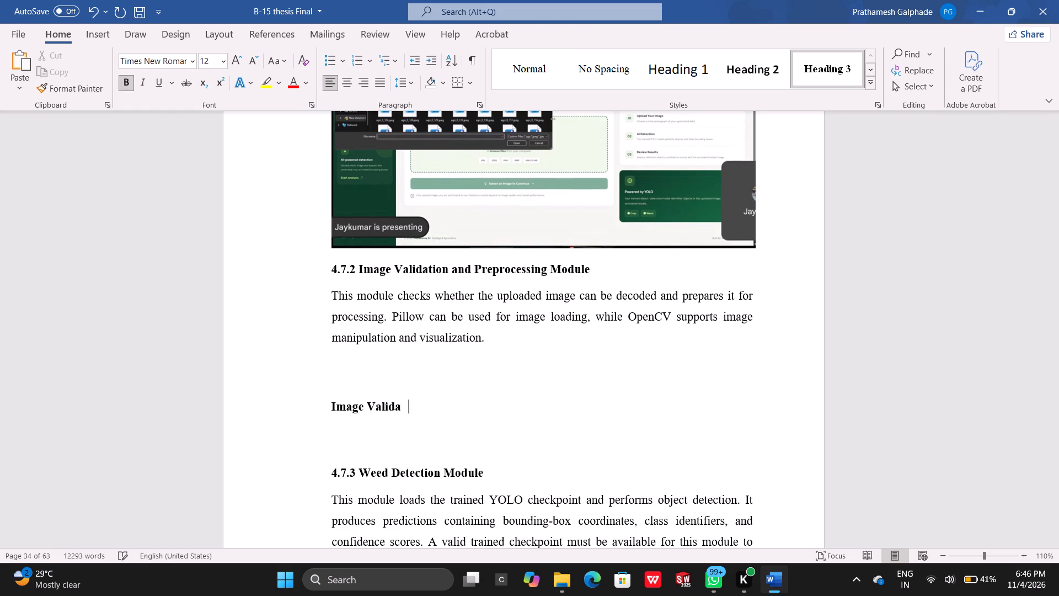
pyautogui.press('BackSpace')
pyautogui.press('BackSpace')
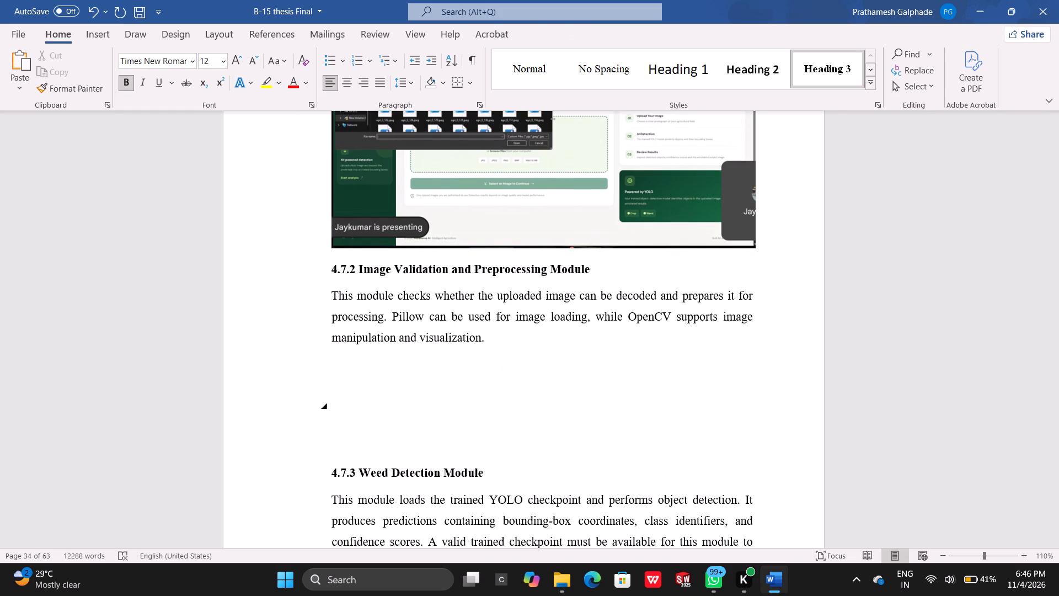
pyautogui.press('BackSpace')
pyautogui.press('BackSpace')
pyautogui.press('BackSpace')
pyautogui.press('BackSpace')
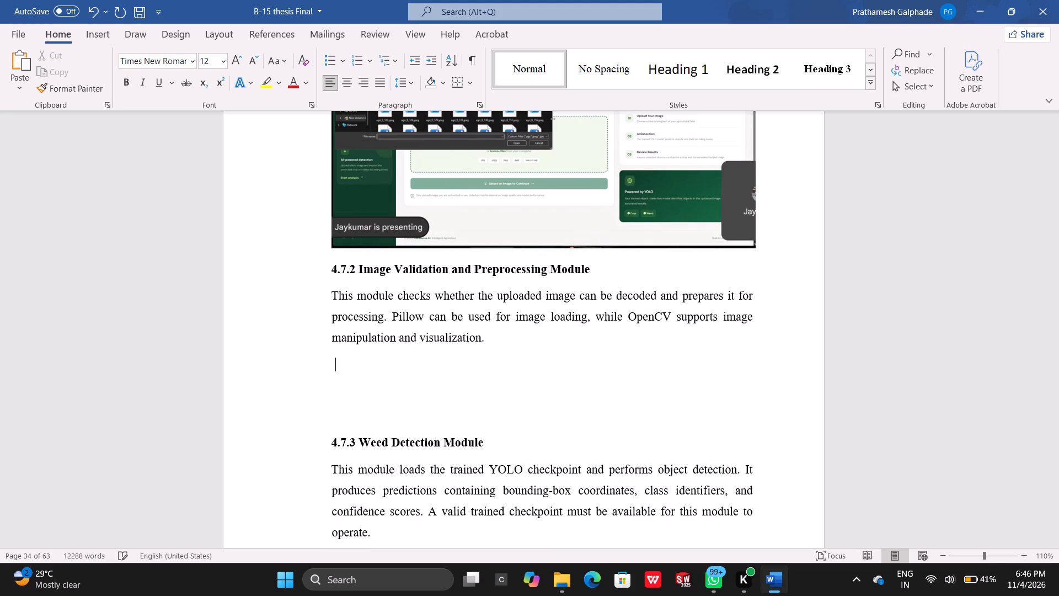
# Remove the blank lines between the 4.7.2 paragraph and the 4.7.3 Weed Detection Module heading.
pyautogui.scroll(2, 570, 408)
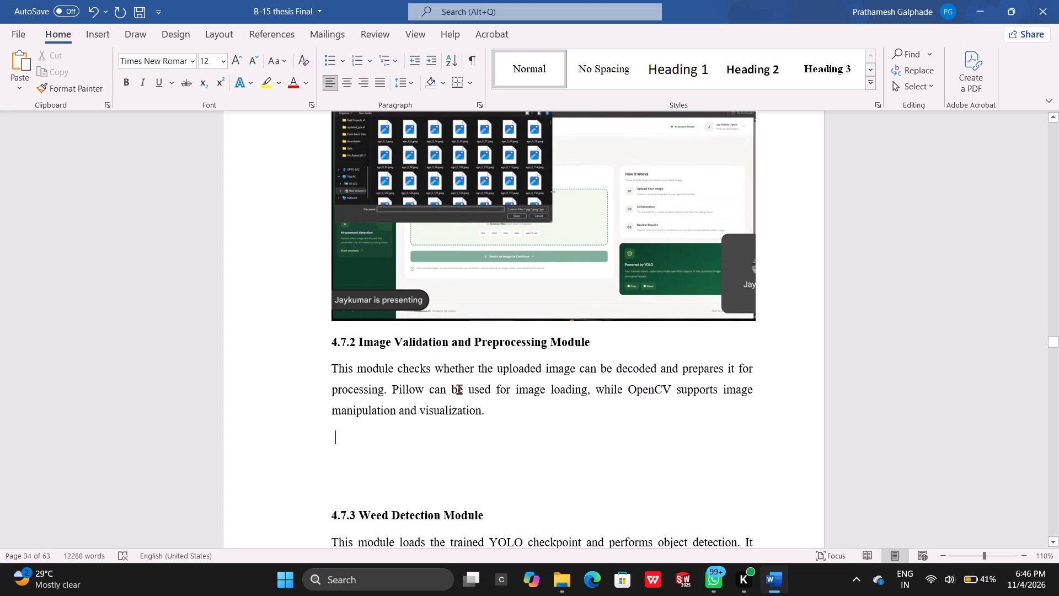
pyautogui.scroll(-1, 460, 391)
pyautogui.click(330, 473)
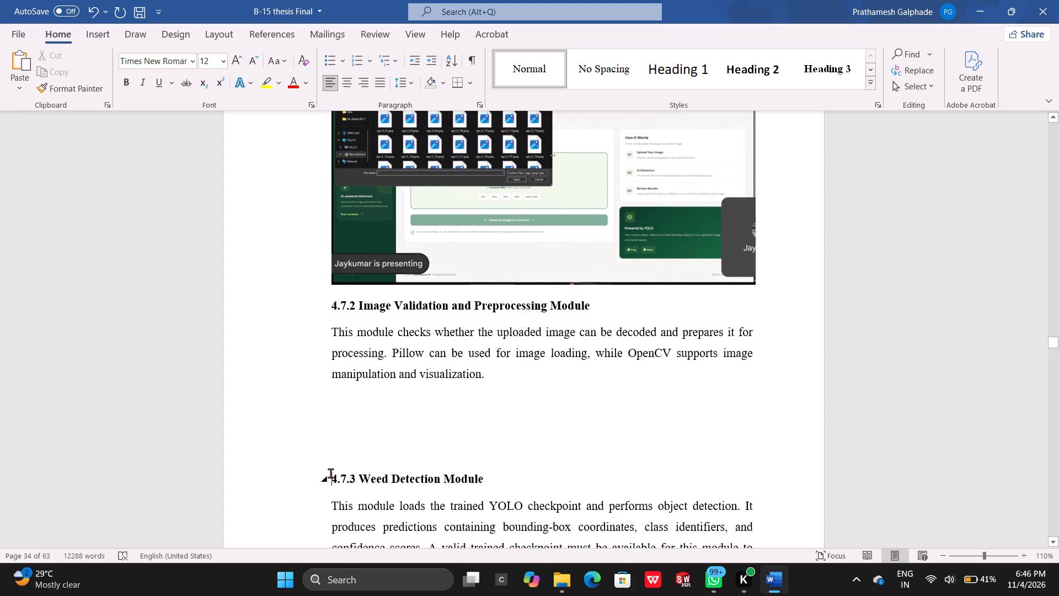
pyautogui.press('BackSpace')
pyautogui.press('BackSpace')
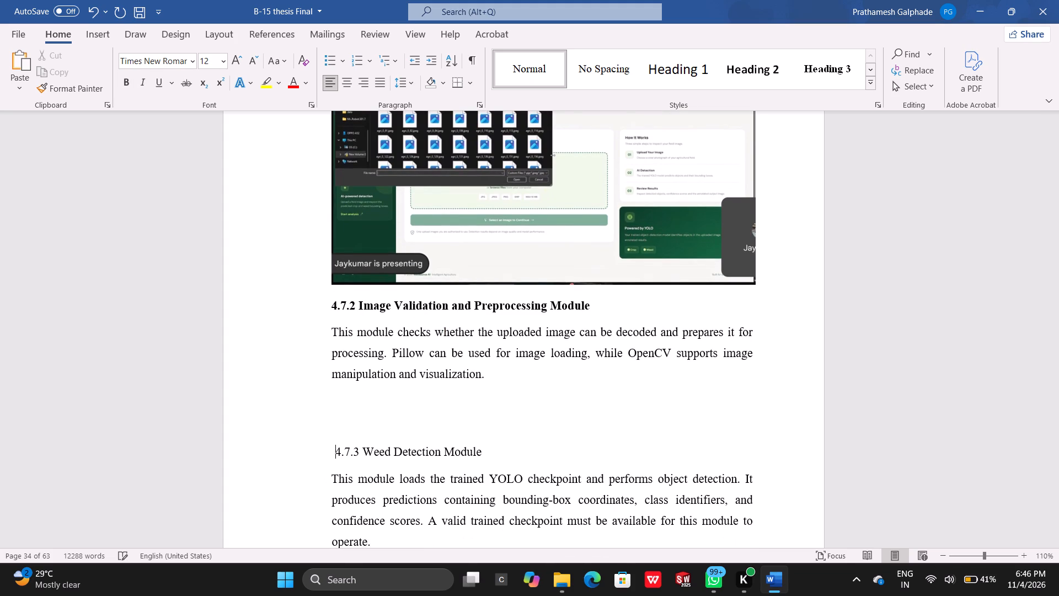
pyautogui.press('BackSpace')
pyautogui.press('BackSpace')
pyautogui.press('BackSpace')
pyautogui.press('BackSpace')
pyautogui.press('BackSpace')
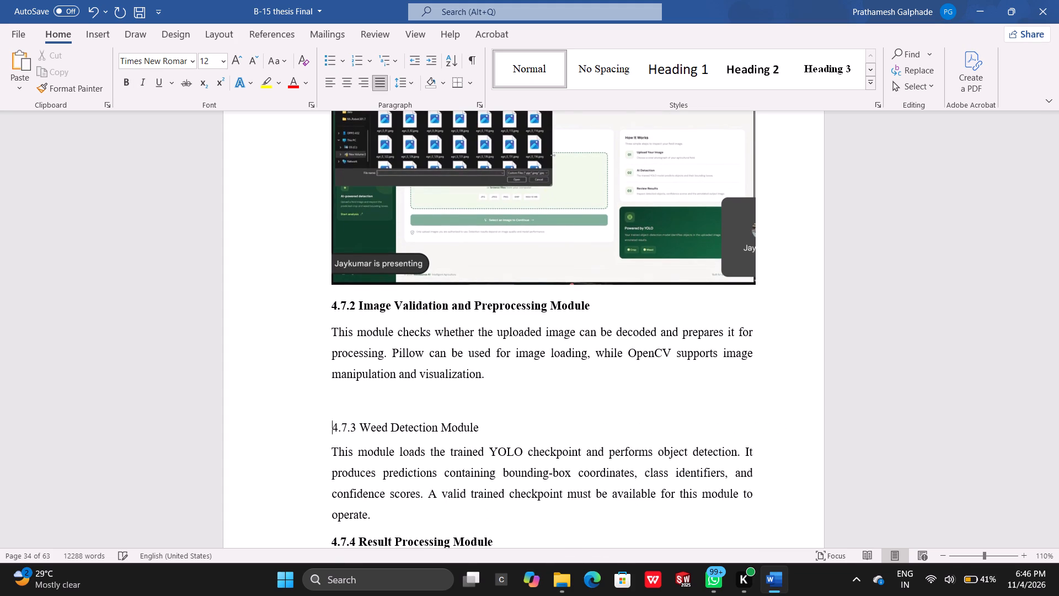
pyautogui.press('BackSpace')
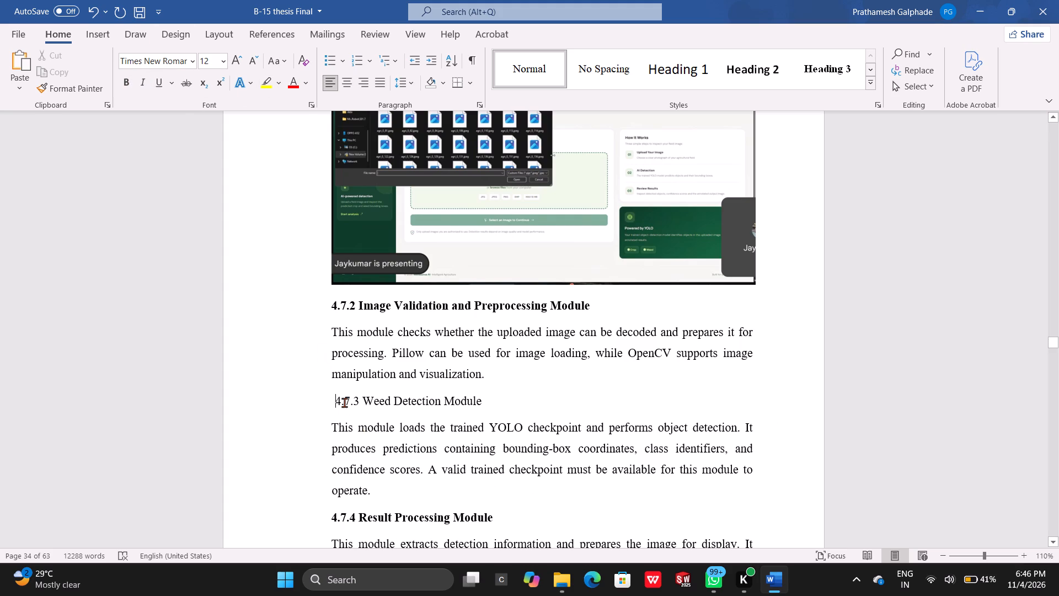
# Make the 4.7.3 Weed Detection Module heading bold.
pyautogui.moveTo(339, 400); pyautogui.dragTo(482, 398)
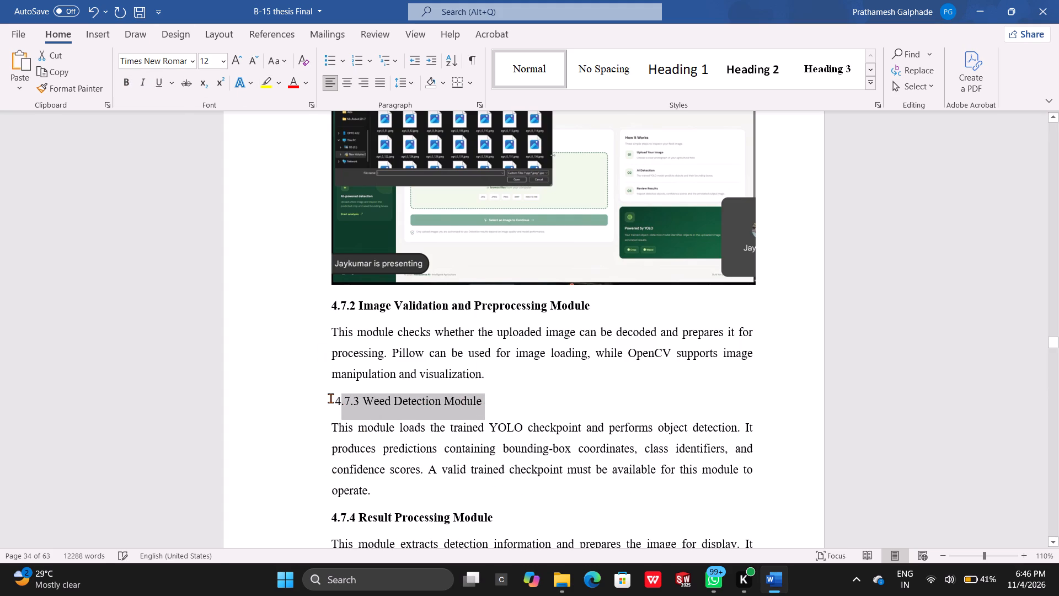
pyautogui.moveTo(332, 399); pyautogui.dragTo(469, 396)
pyautogui.click(480, 368)
pyautogui.click(527, 396)
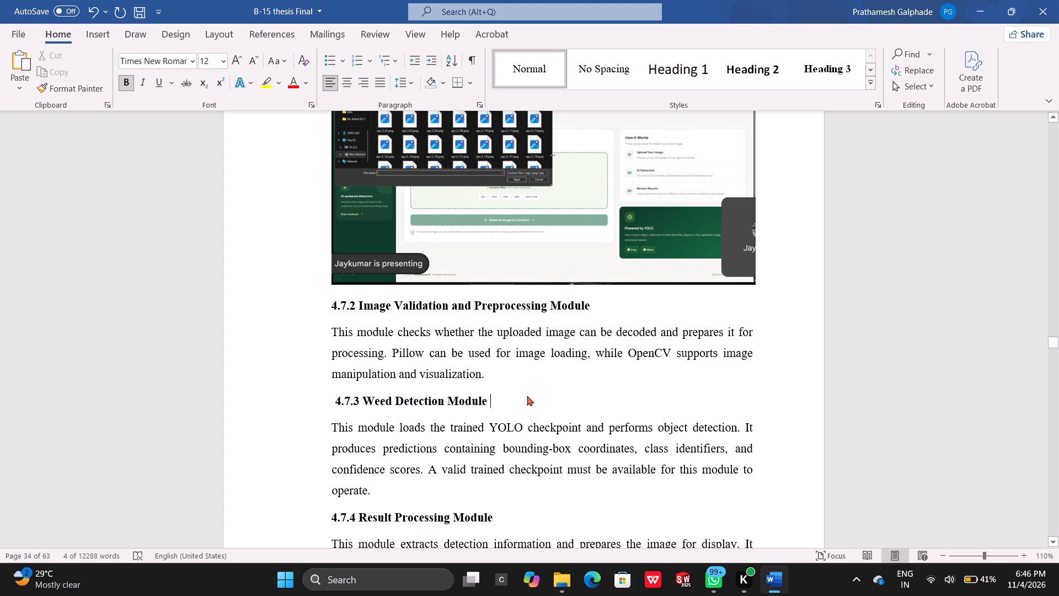
# Add an empty line below the 4.7.4 Result Processing Module paragraph.
pyautogui.scroll(-5, 450, 430)
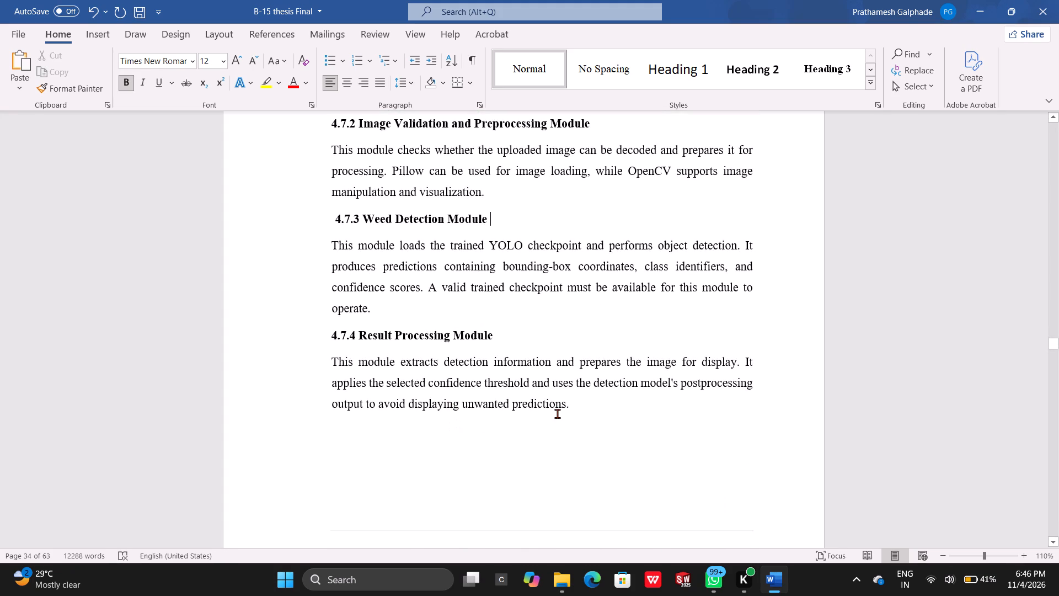
pyautogui.scroll(-2, 574, 403)
pyautogui.click(586, 332)
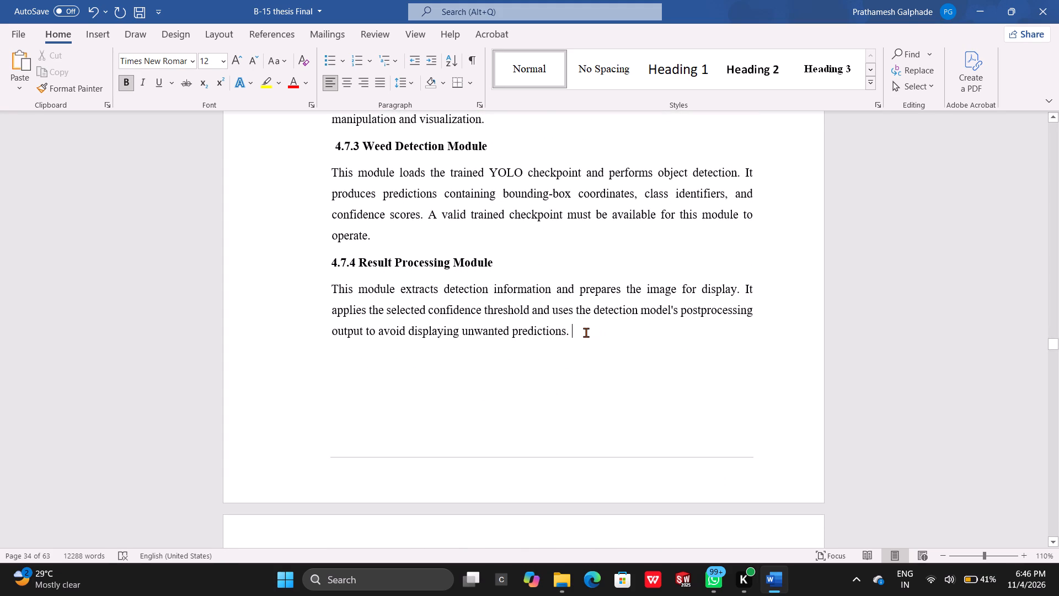
pyautogui.press('Return')
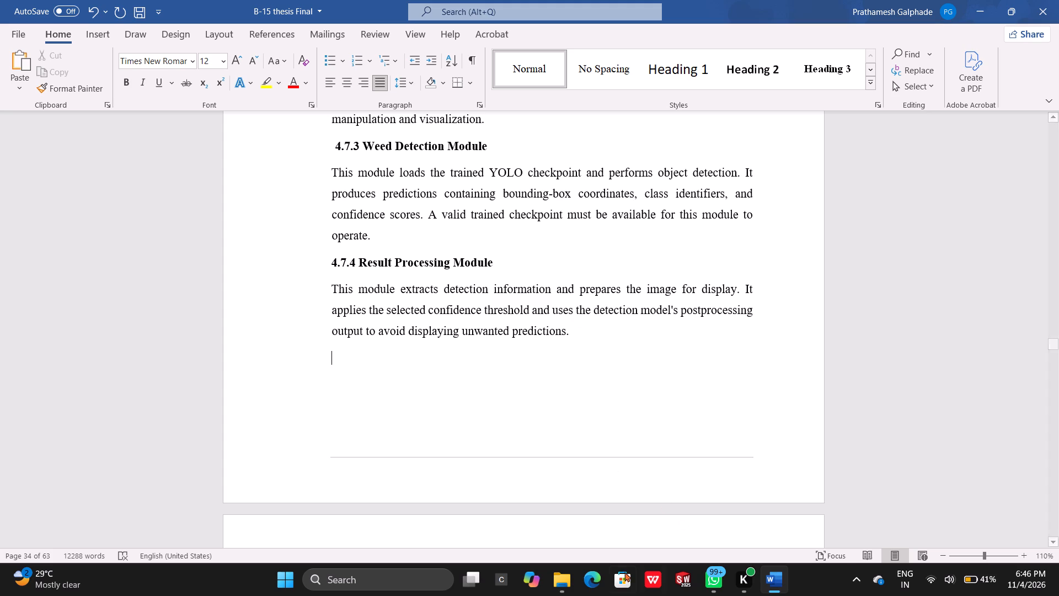
# Copy the B-15 thesis Final PDF file from Downloads and return to the thesis document.
pyautogui.click(568, 577)
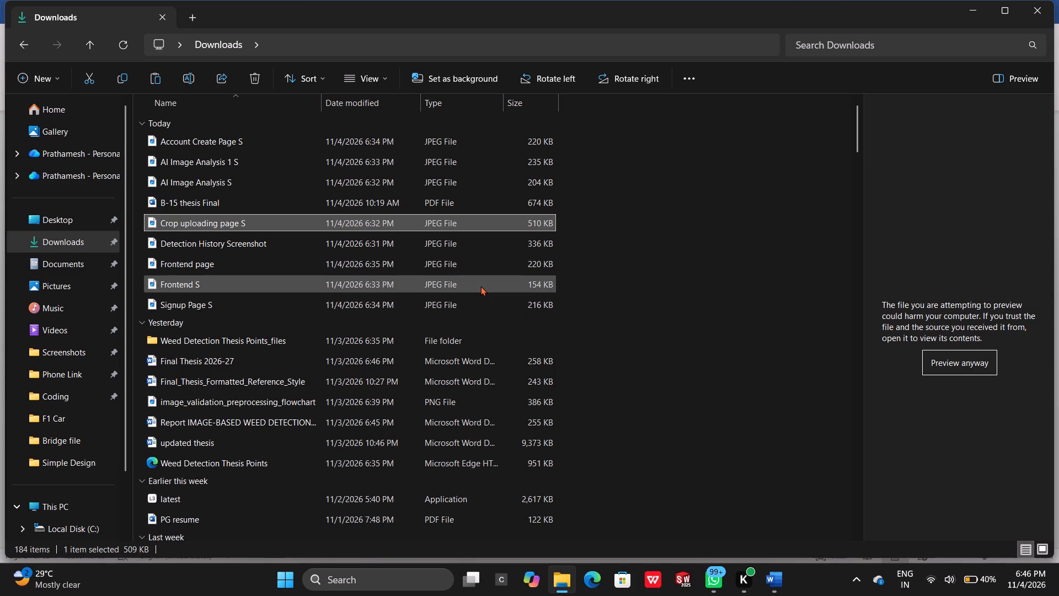
pyautogui.click(295, 205)
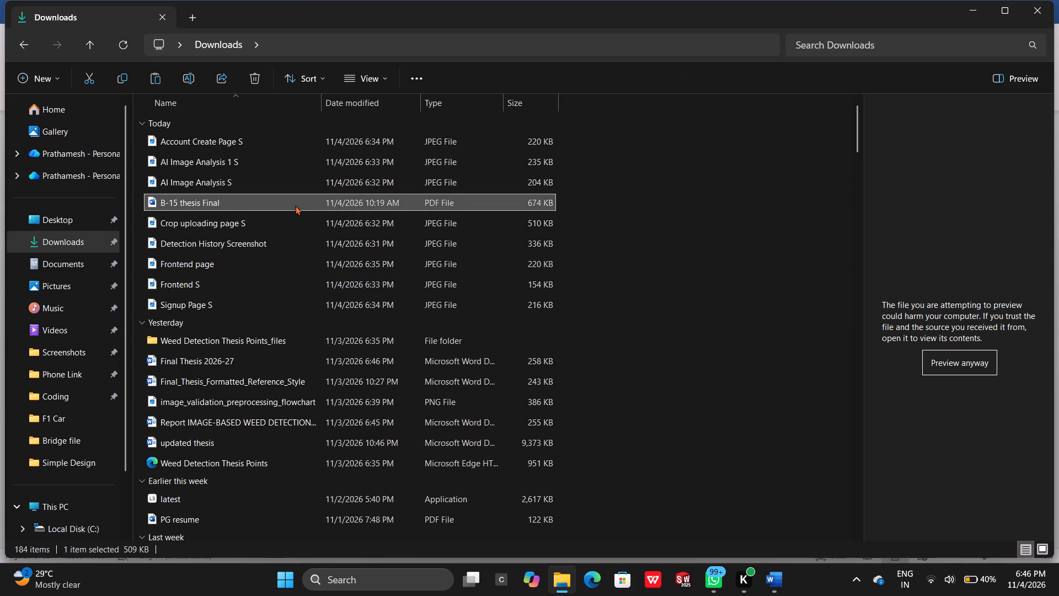
pyautogui.click(113, 84)
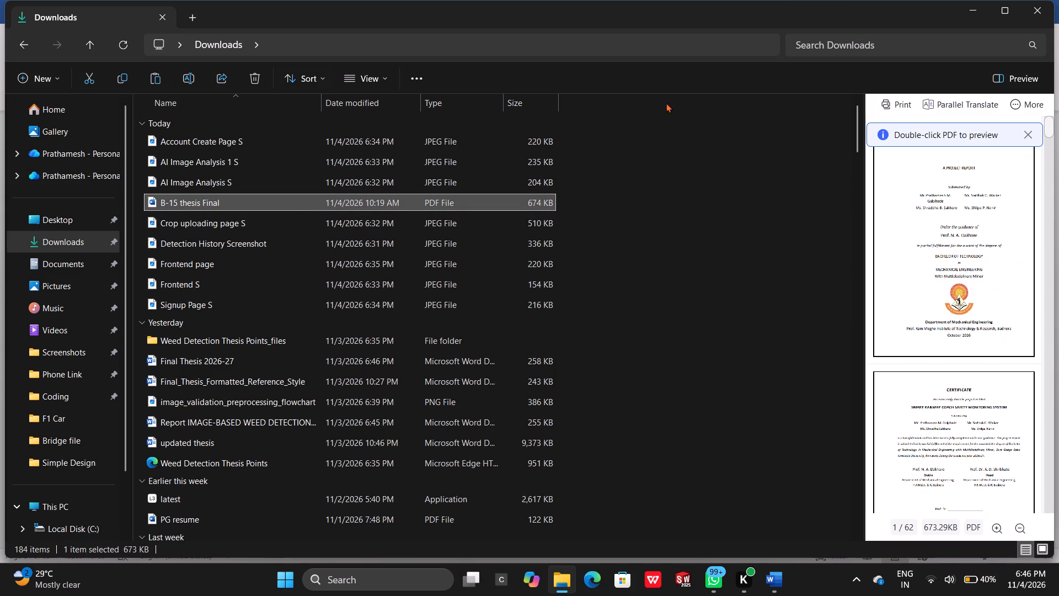
pyautogui.click(968, 12)
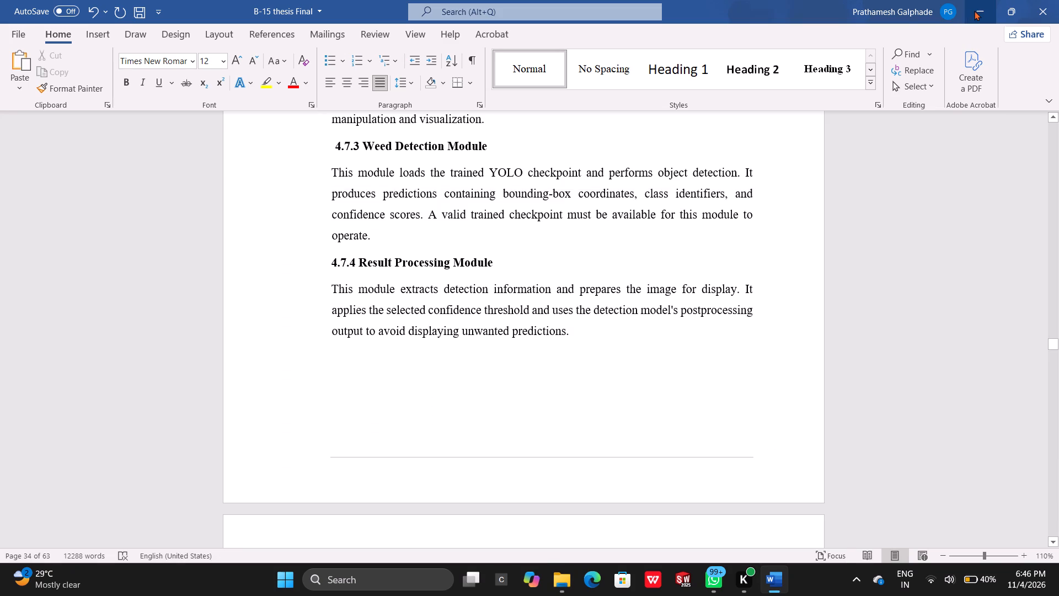
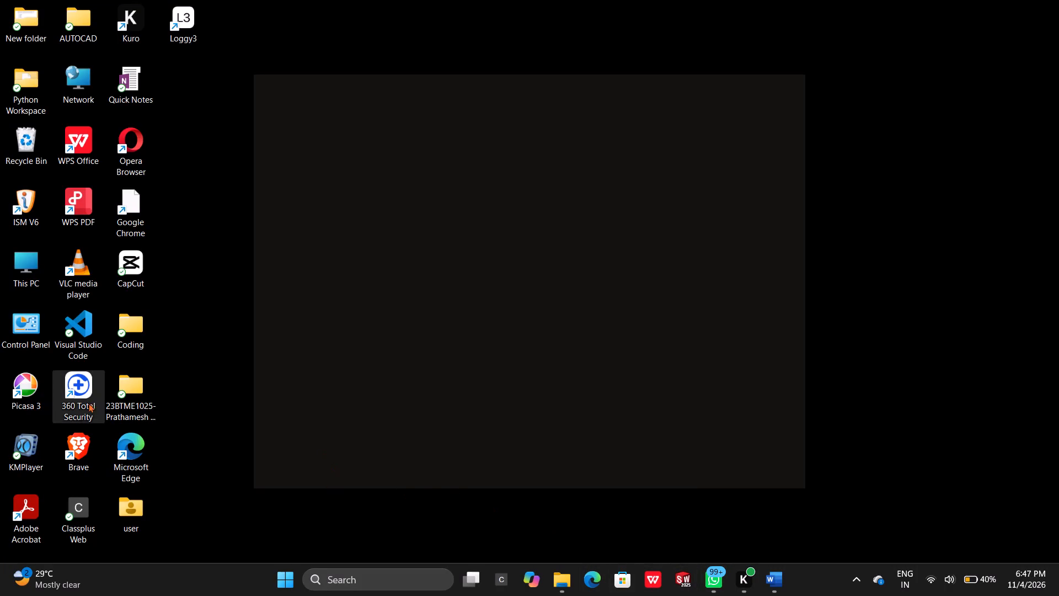
pyautogui.doubleClick(81, 437)
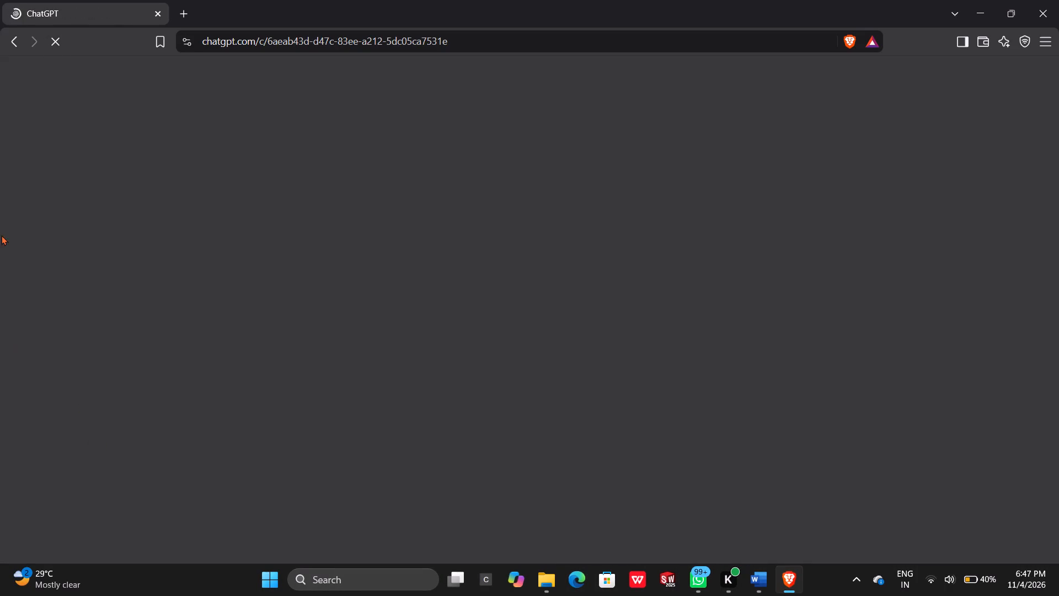